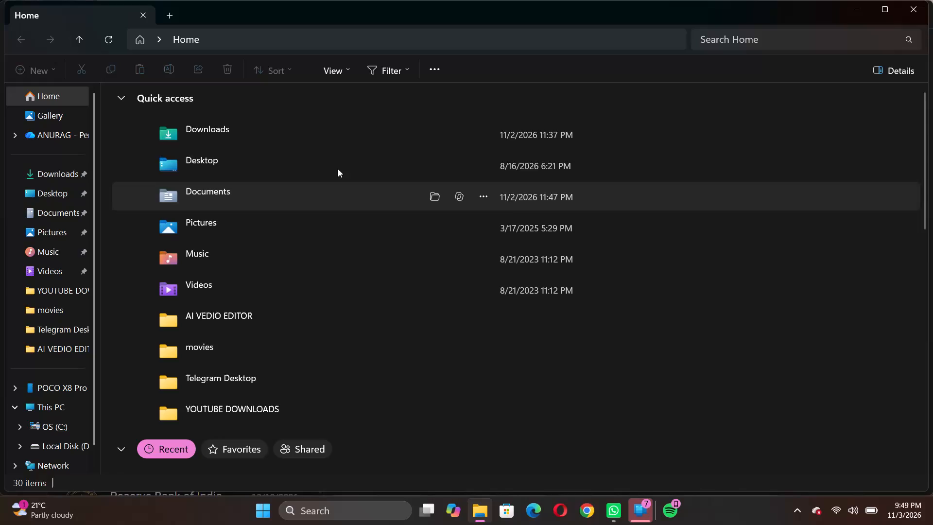
Open the Downloads folder from the Quick access list.
click(341, 129)
double_click(341, 129)
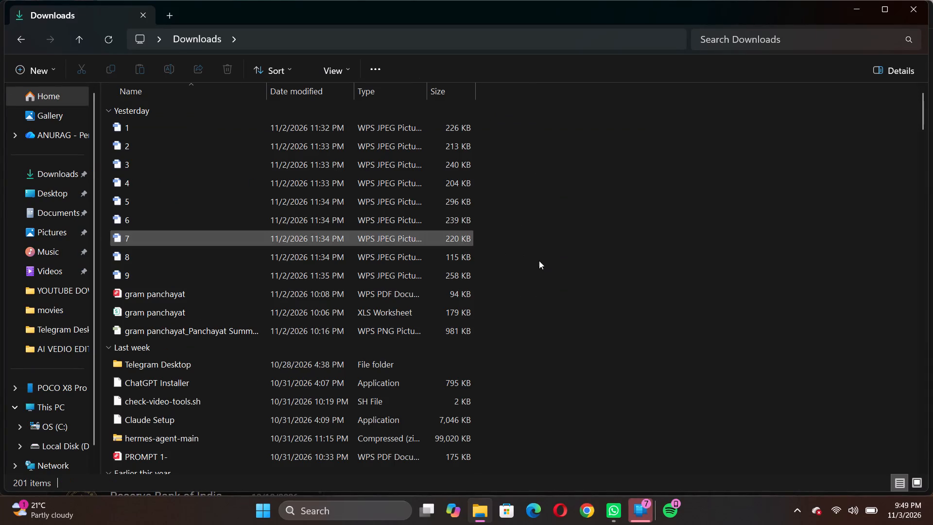
Select the JPEG picture files 1 through 8 in the Downloads folder.
drag(663, 300, 488, 266)
drag(548, 263, 346, 131)
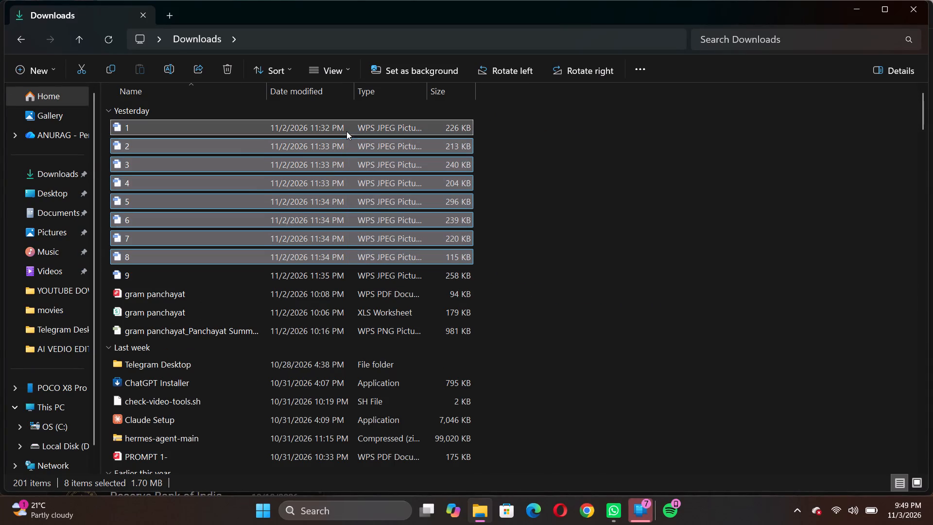
Delete the selected JPEG pictures 1 through 8 and picture 9 from the Downloads folder, and close the folder window.
key(Delete)
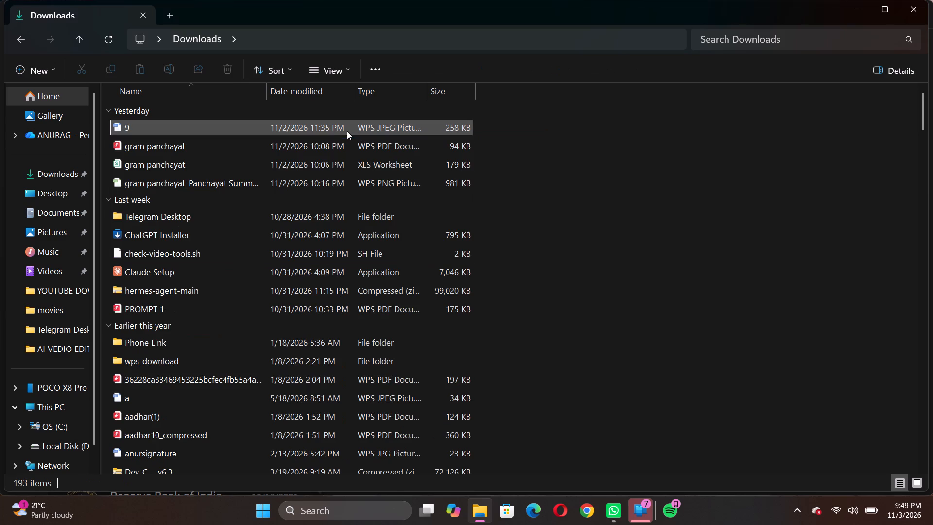
click(466, 129)
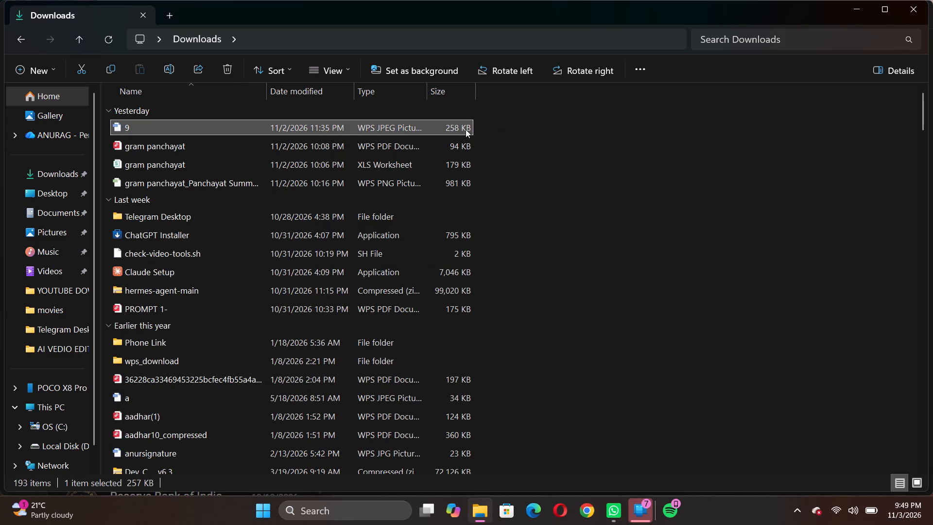
key(Delete)
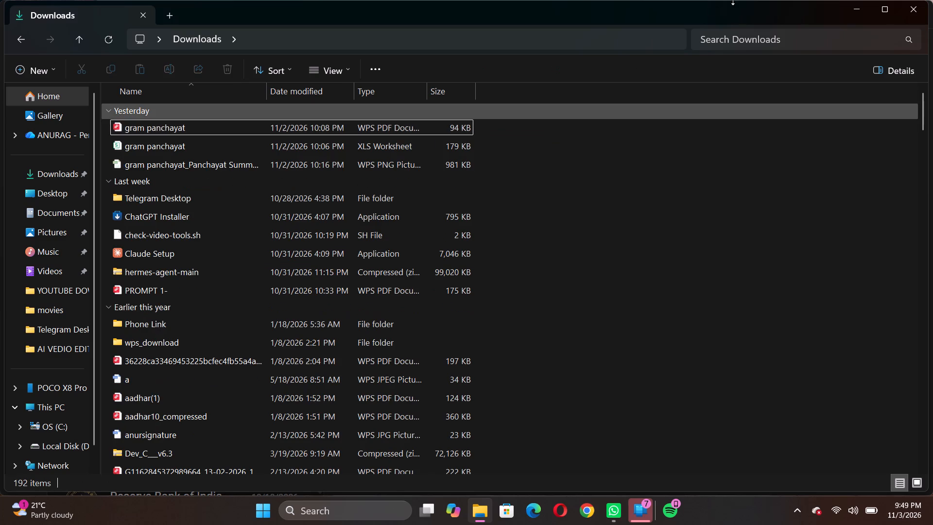
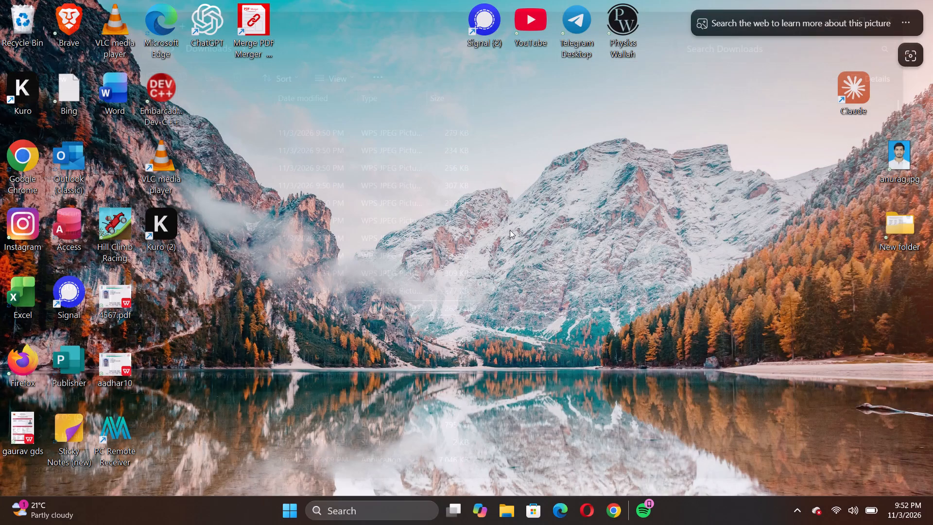
Search for "word" and launch Microsoft Word.
click(288, 515)
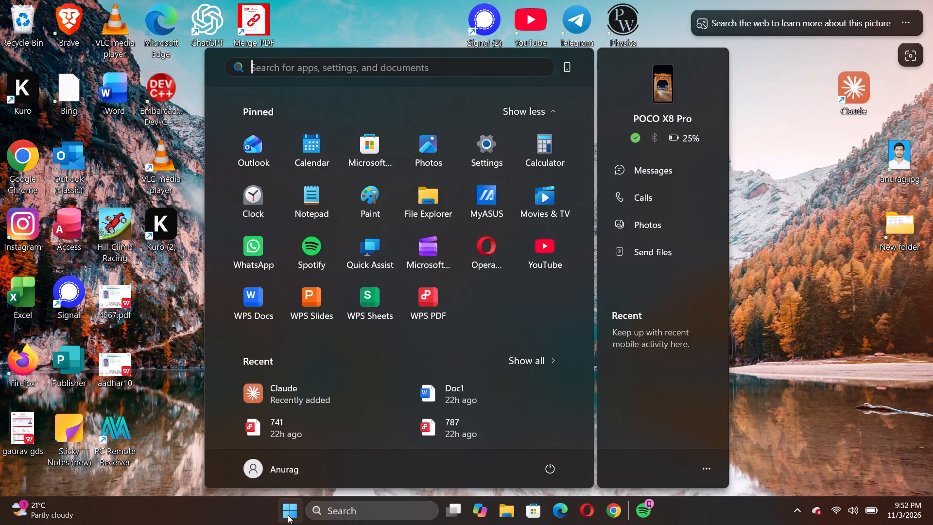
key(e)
key(BackSpace)
key(BackSpace)
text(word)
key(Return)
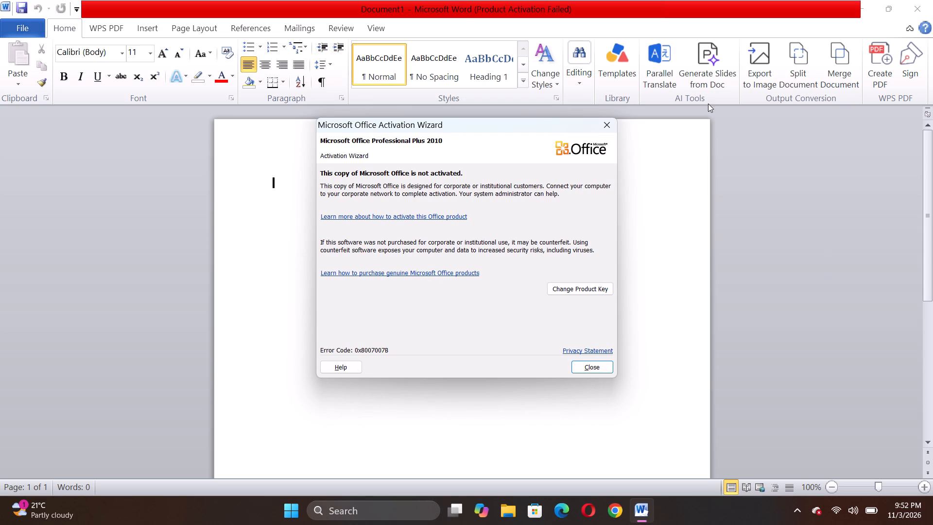
Dismiss the Office activation wizard and apply the last custom margins of 0" on all sides to the blank document.
click(608, 119)
click(125, 33)
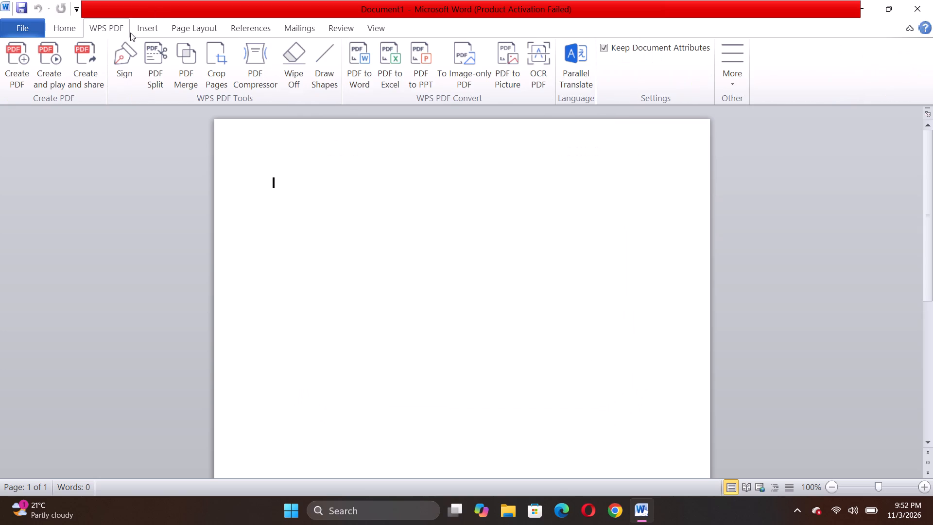
click(135, 32)
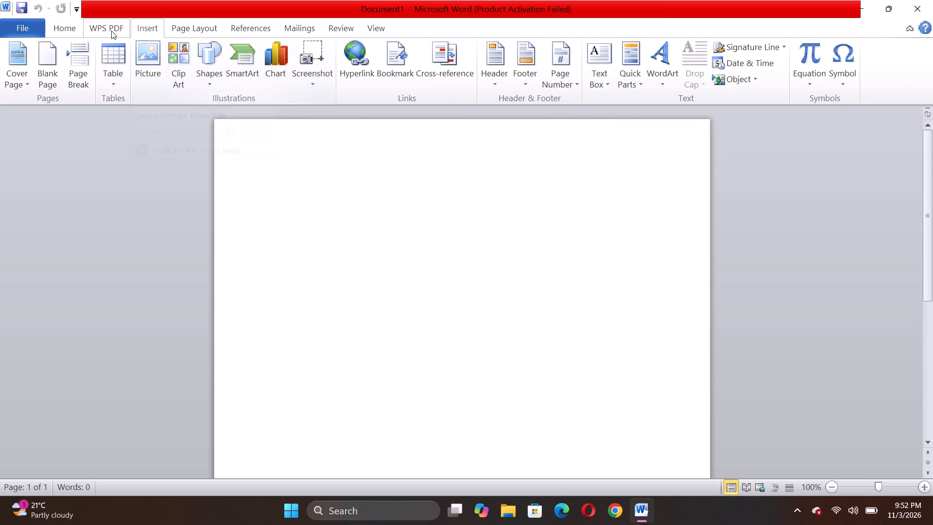
click(197, 21)
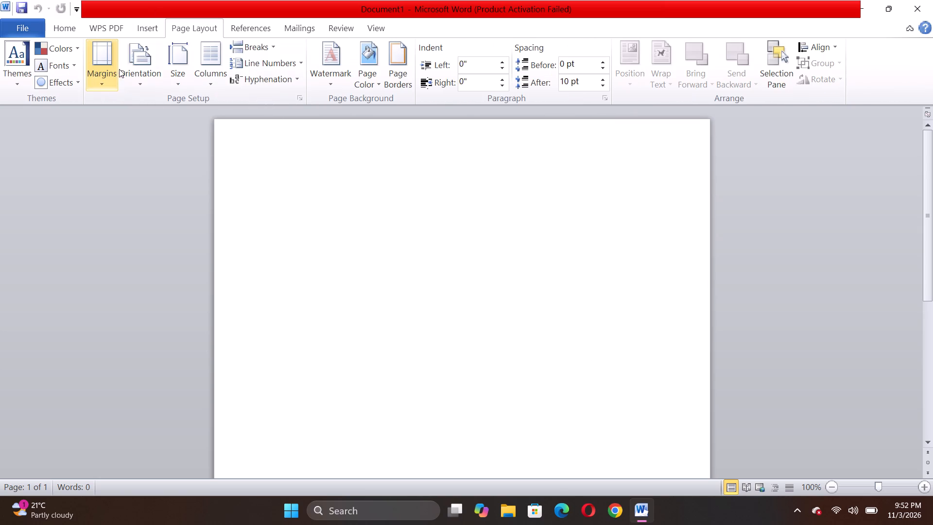
click(95, 80)
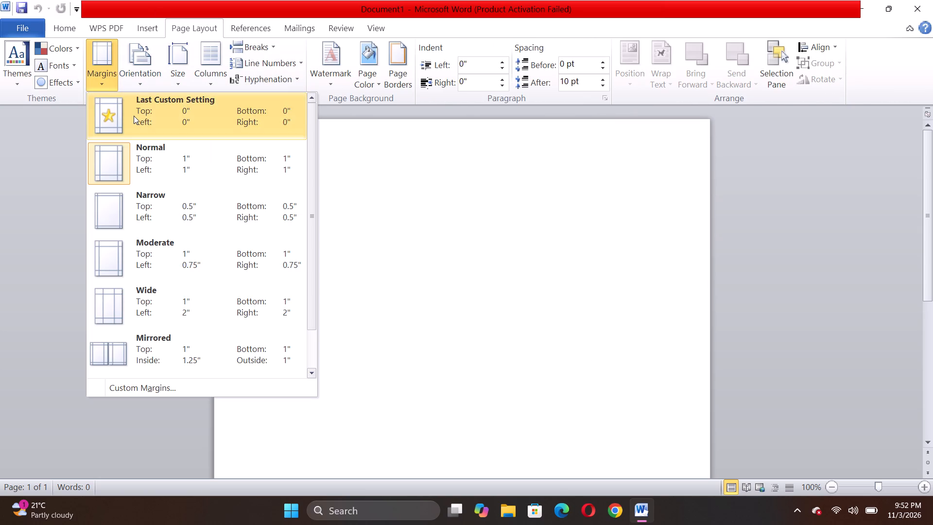
click(134, 116)
Insert picture 1 from the Downloads folder into the document.
click(151, 24)
click(123, 70)
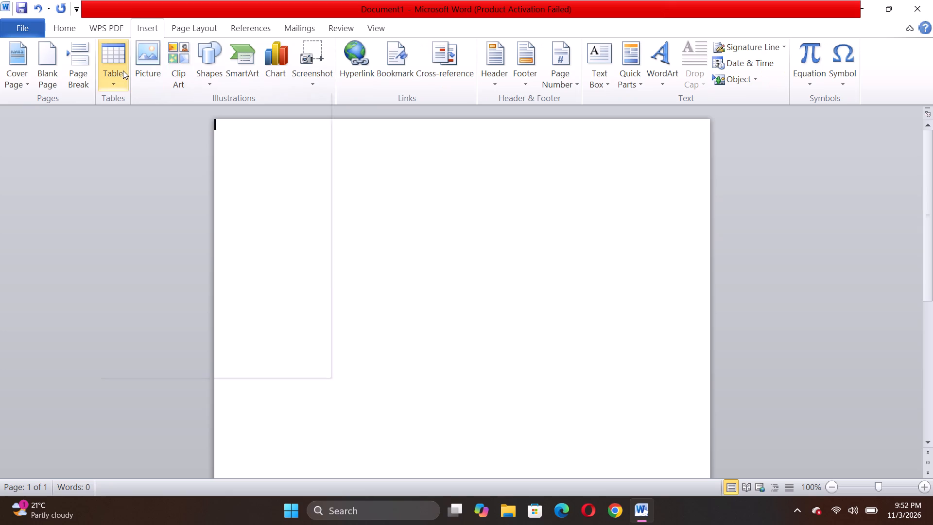
click(123, 70)
click(147, 69)
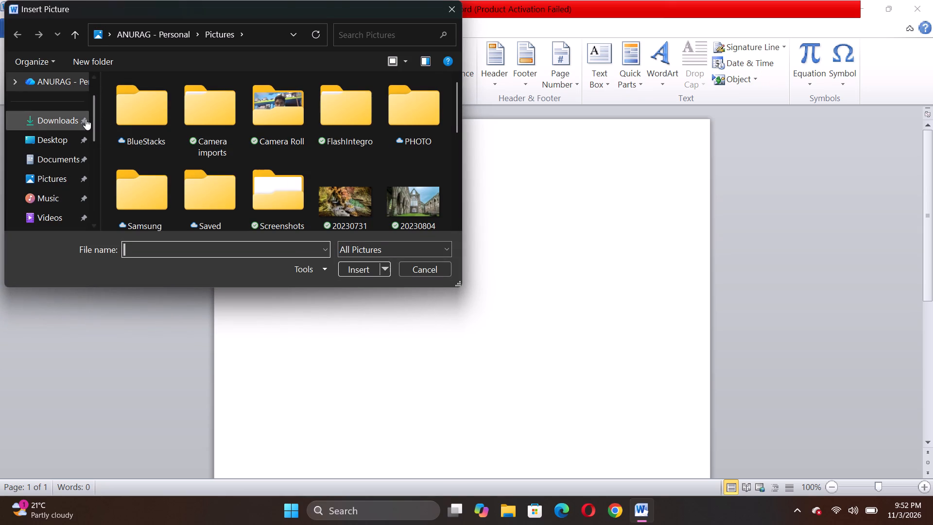
click(86, 119)
scroll(201, 154, down, 3)
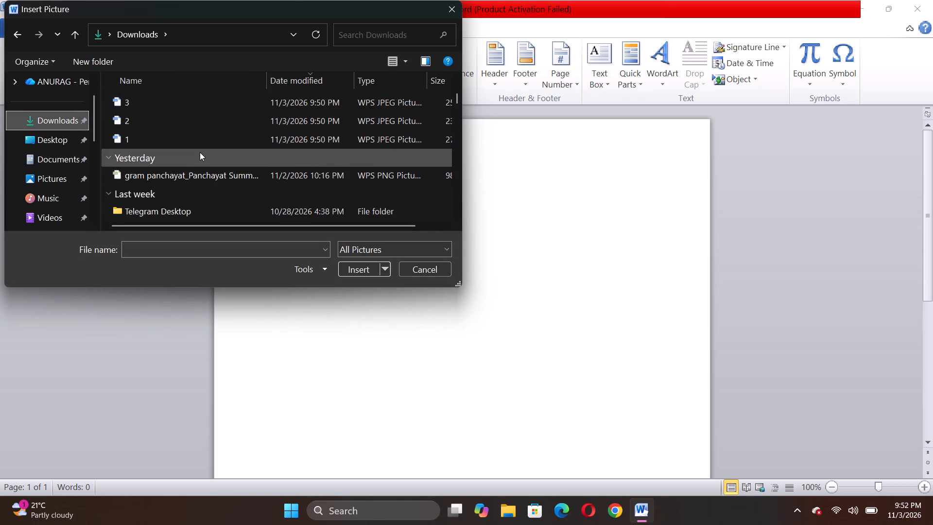
click(201, 143)
click(359, 265)
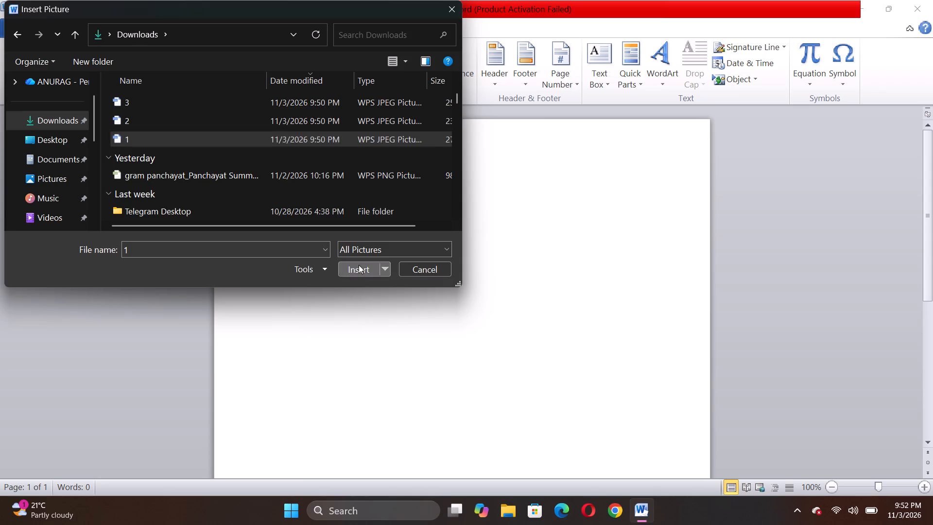
Shrink picture 1 proportionally to a small thumbnail about one sixth of the page width in the page's top-left corner.
scroll(379, 292, down, 7)
scroll(416, 307, down, 6)
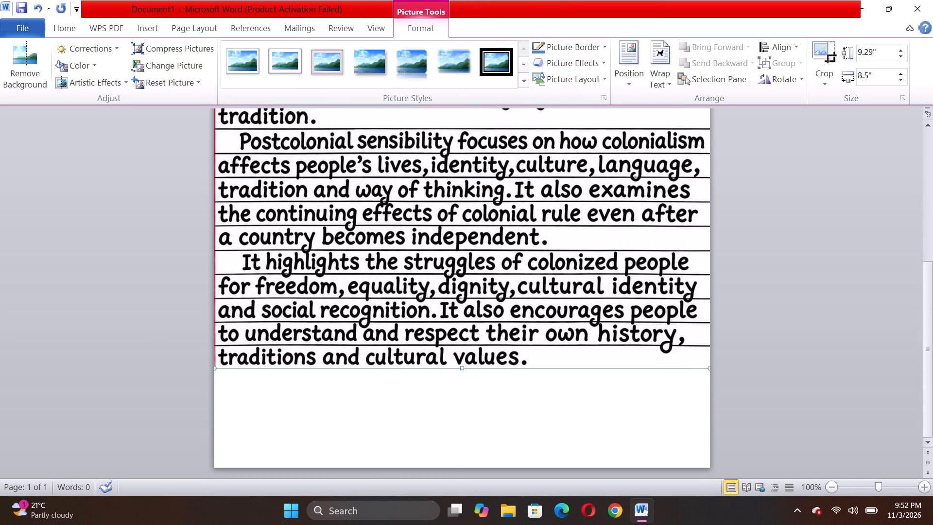
drag(708, 369, 384, 159)
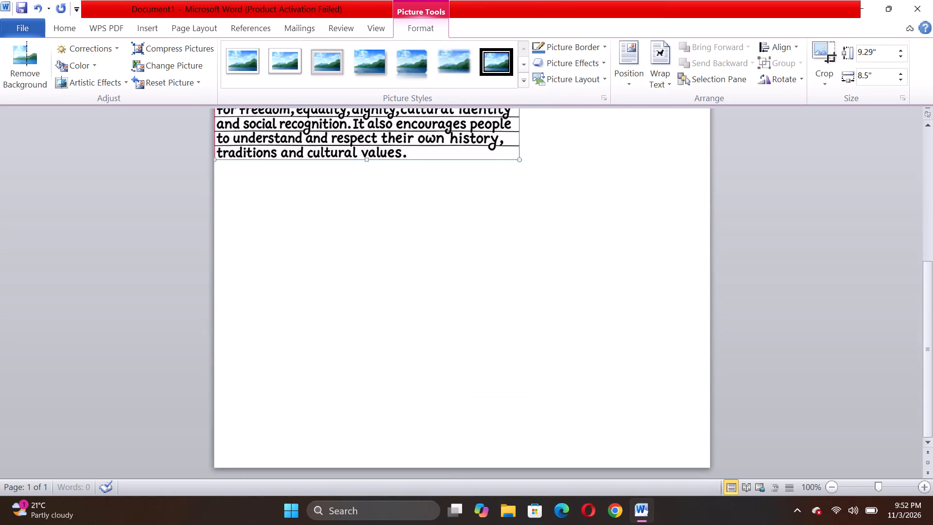
scroll(431, 263, up, 7)
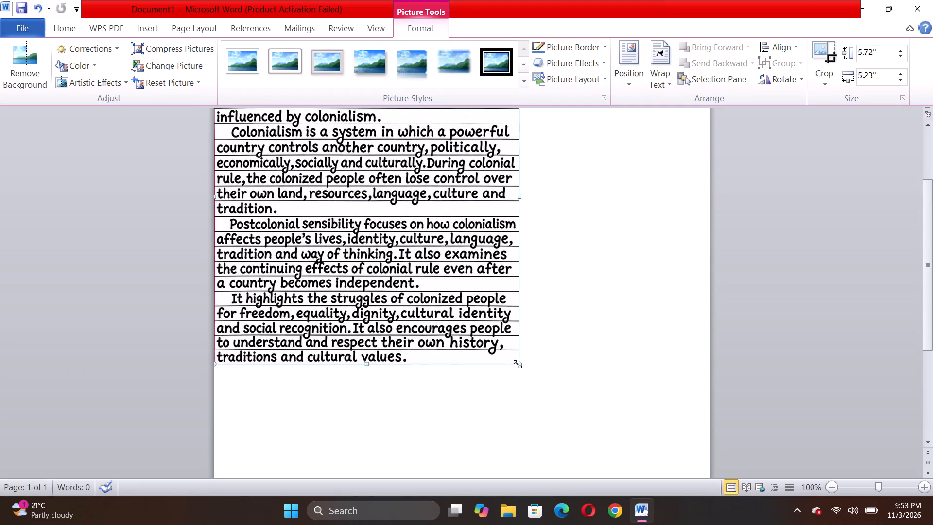
drag(518, 363, 331, 111)
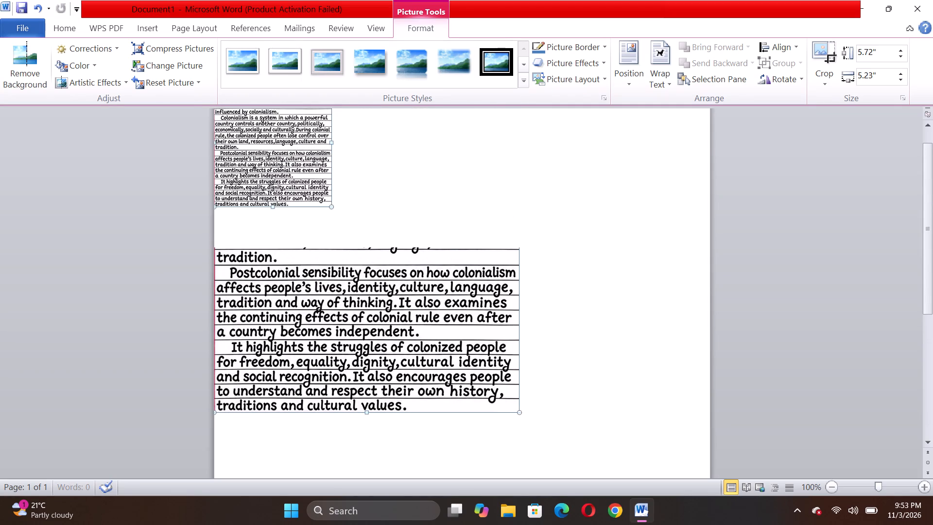
scroll(337, 192, up, 3)
drag(332, 249, 321, 231)
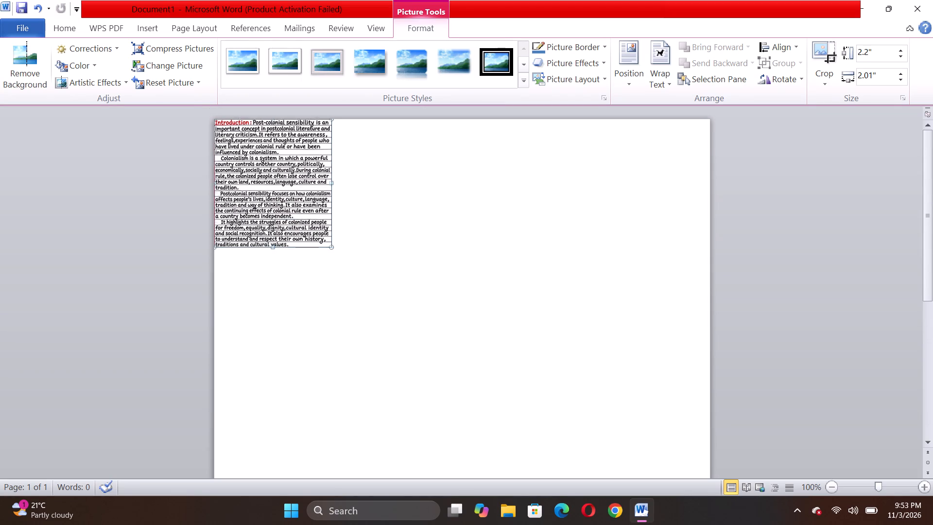
drag(321, 231, 295, 207)
click(315, 191)
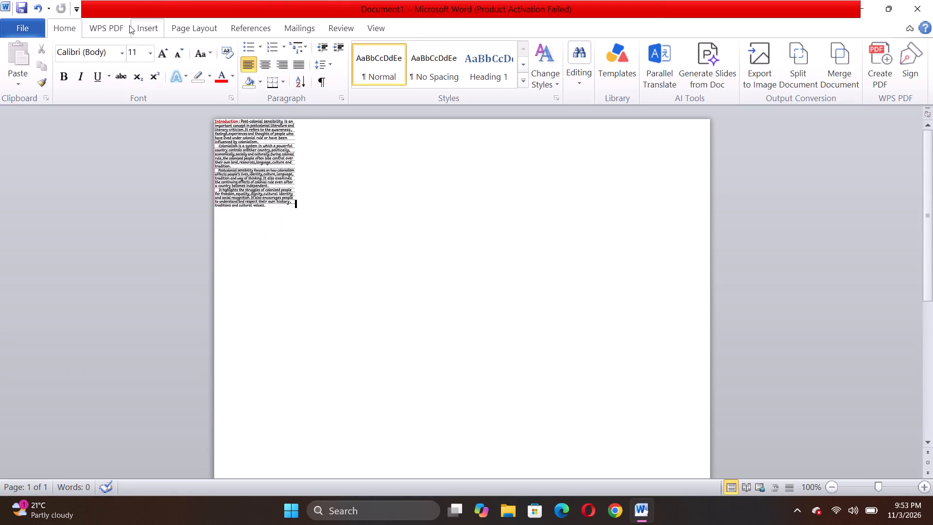
Insert picture 2 from the Downloads folder directly after picture 1.
click(155, 32)
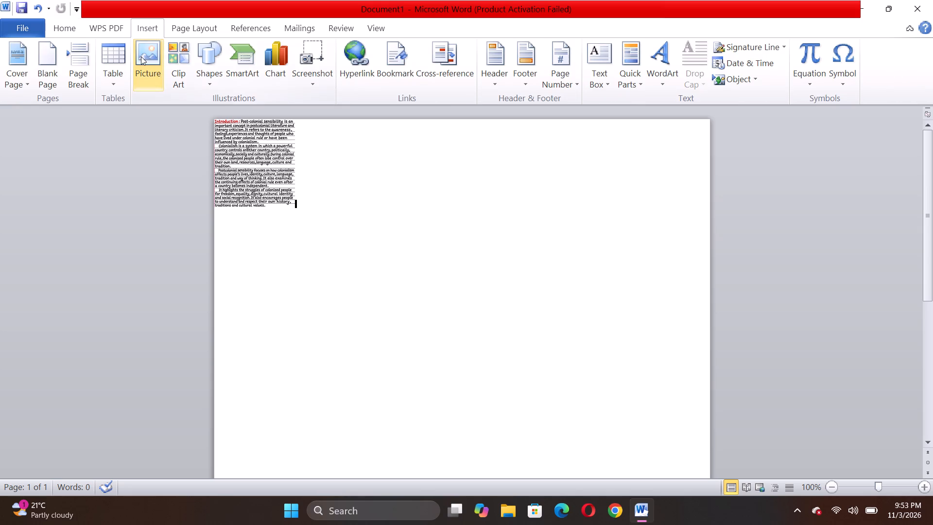
click(141, 56)
scroll(213, 160, down, 3)
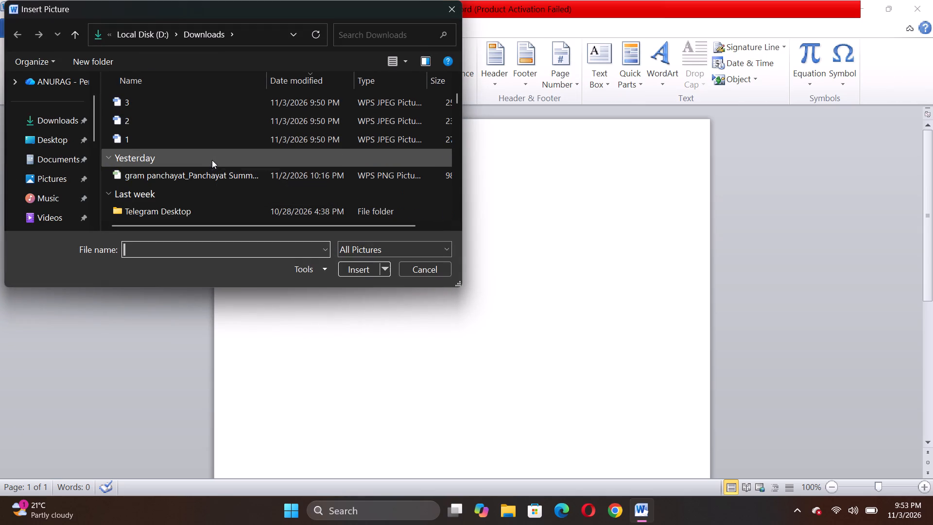
click(206, 127)
click(343, 269)
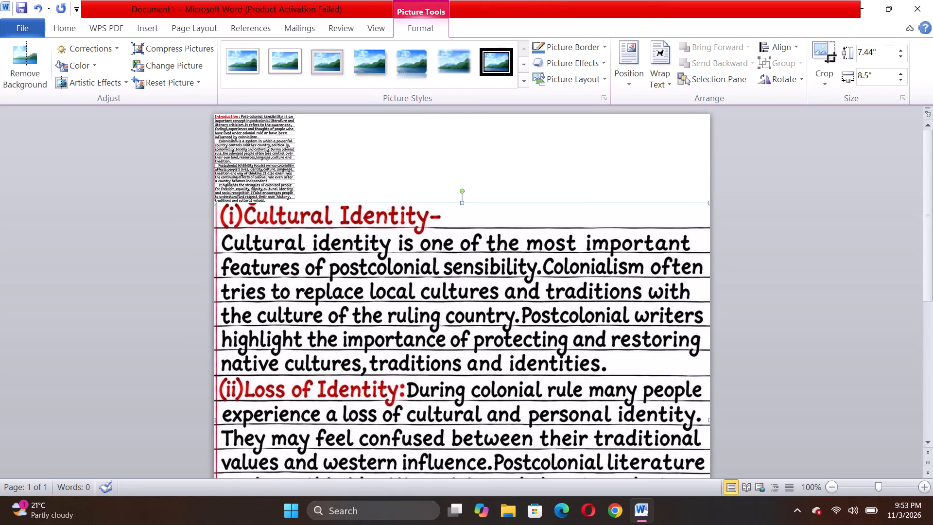
Shrink picture 2 proportionally to about 1.12" high by 1.28" wide so it sits beside picture 1.
scroll(563, 282, down, 6)
scroll(614, 236, down, 6)
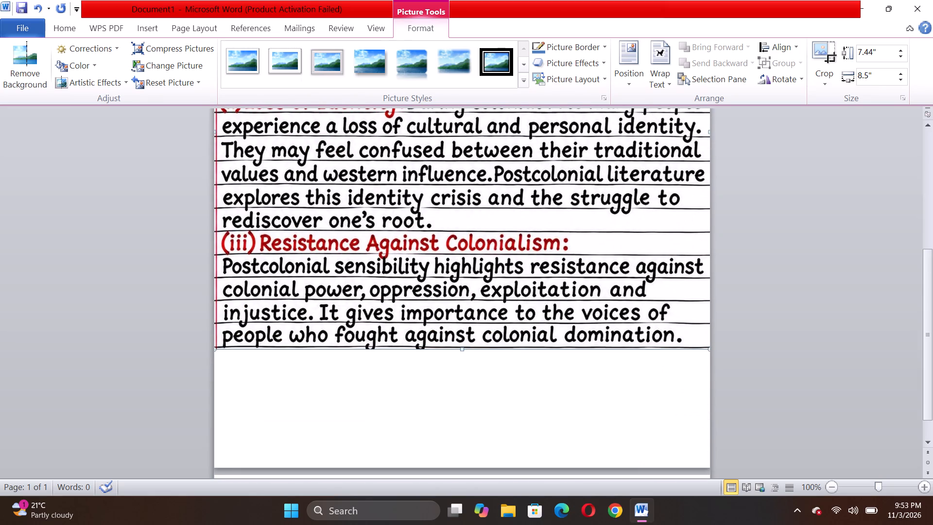
drag(709, 349, 449, 118)
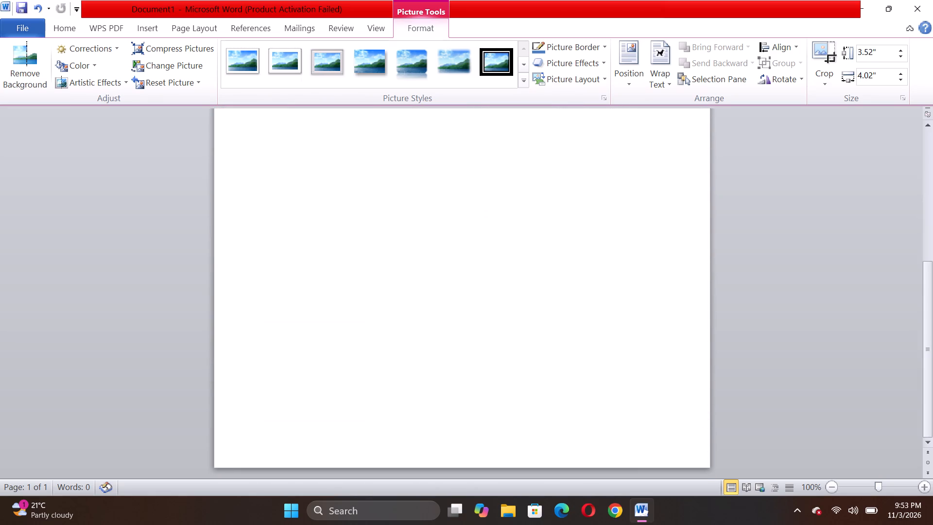
scroll(449, 118, up, 9)
drag(528, 294, 398, 176)
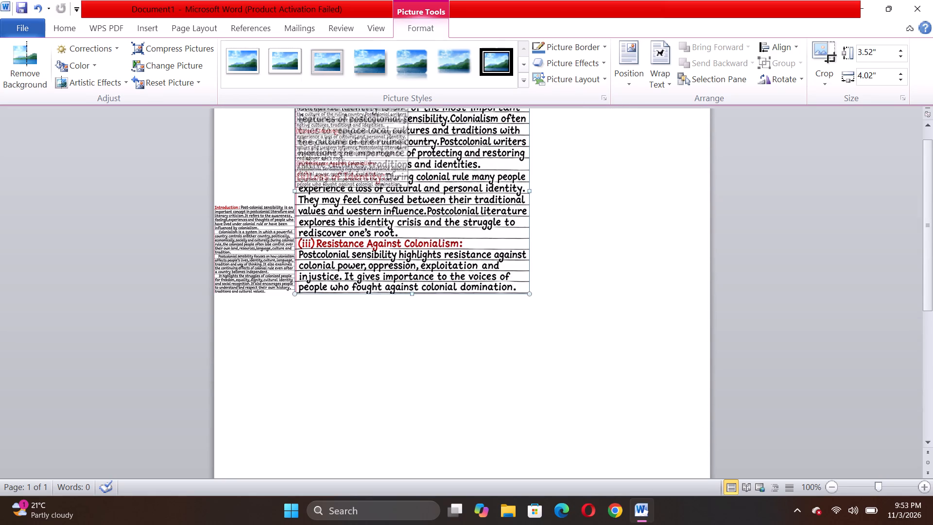
drag(398, 176, 370, 145)
click(394, 158)
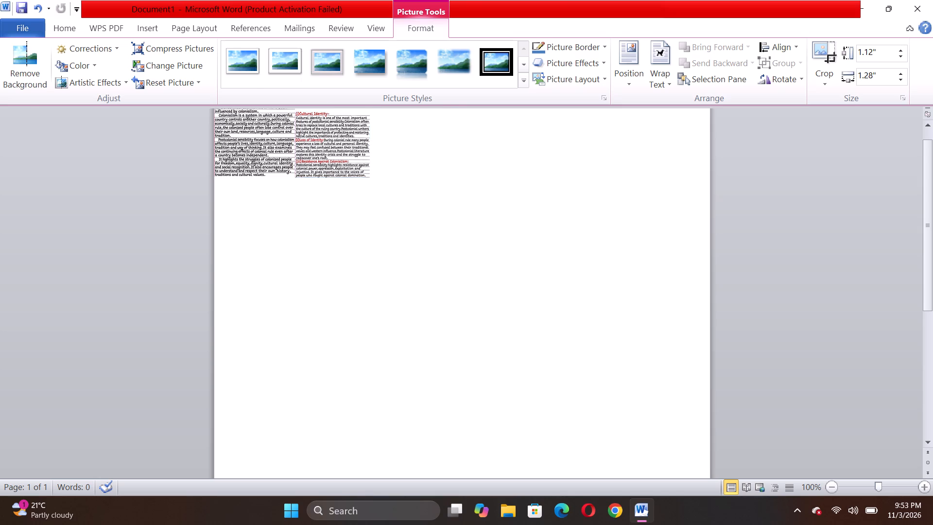
Insert picture 3 from the Downloads folder directly after picture 2.
click(143, 35)
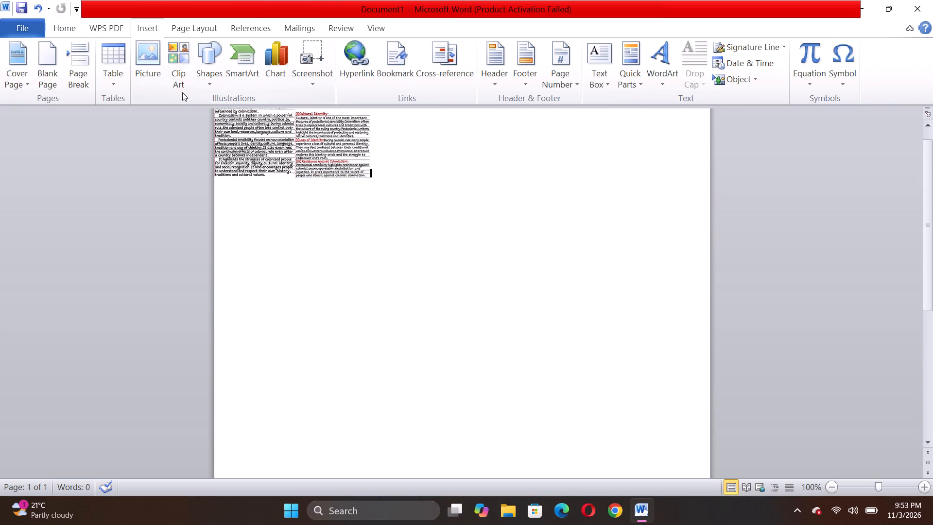
click(154, 75)
scroll(270, 197, down, 3)
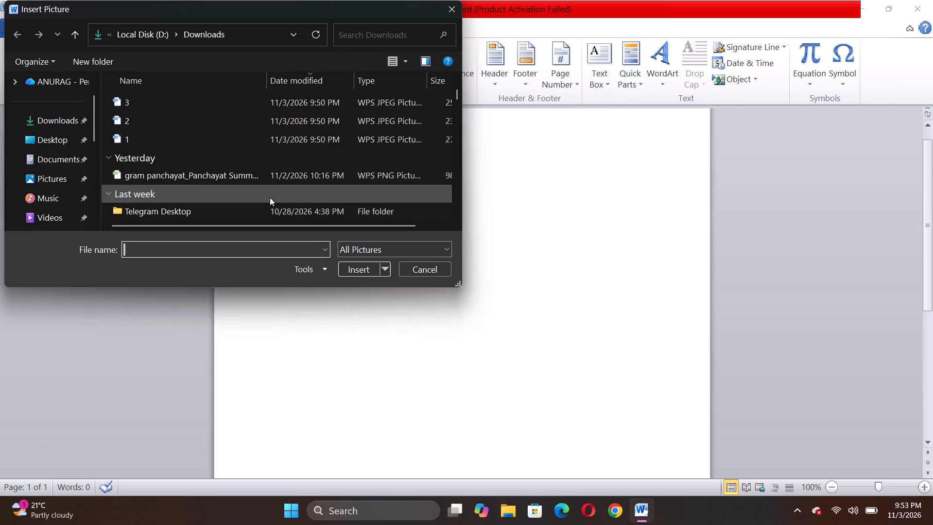
click(259, 101)
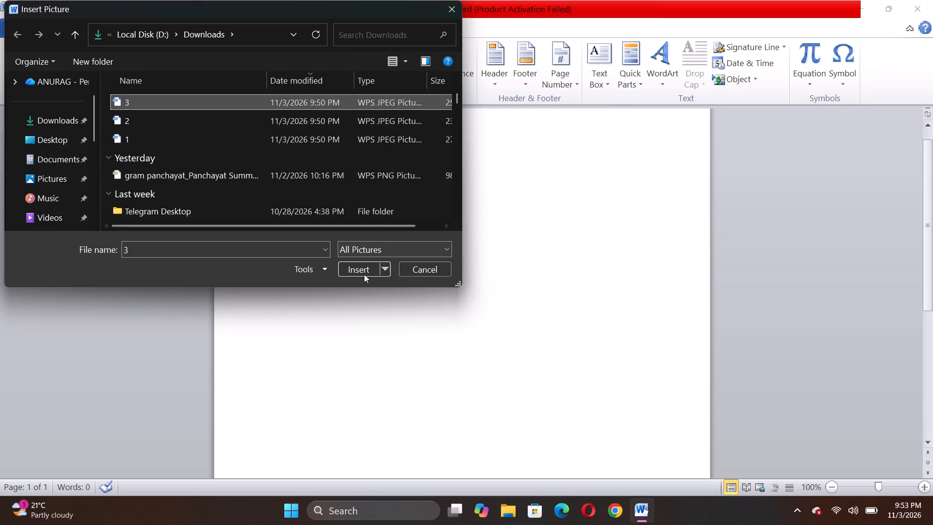
click(364, 274)
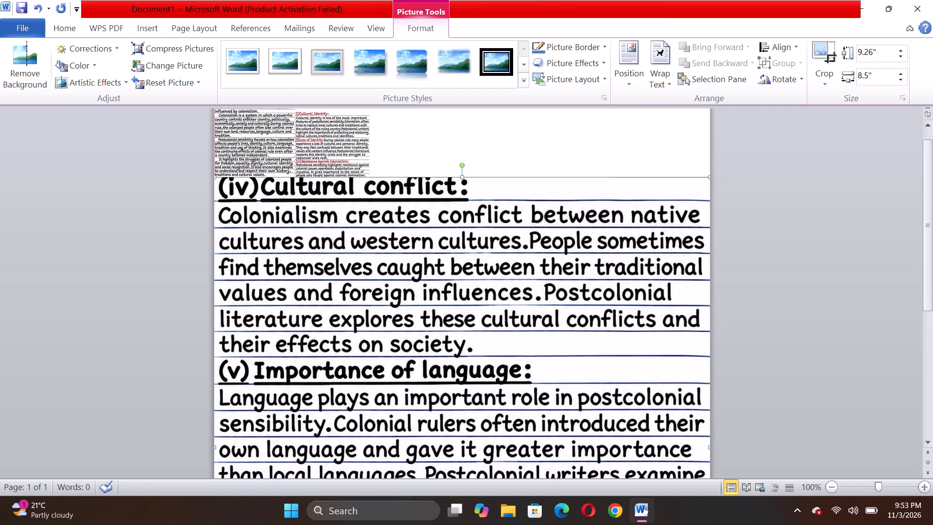
Shrink picture 3 proportionally to about the same width as picture 2, keeping it upright in the same row.
scroll(781, 361, down, 11)
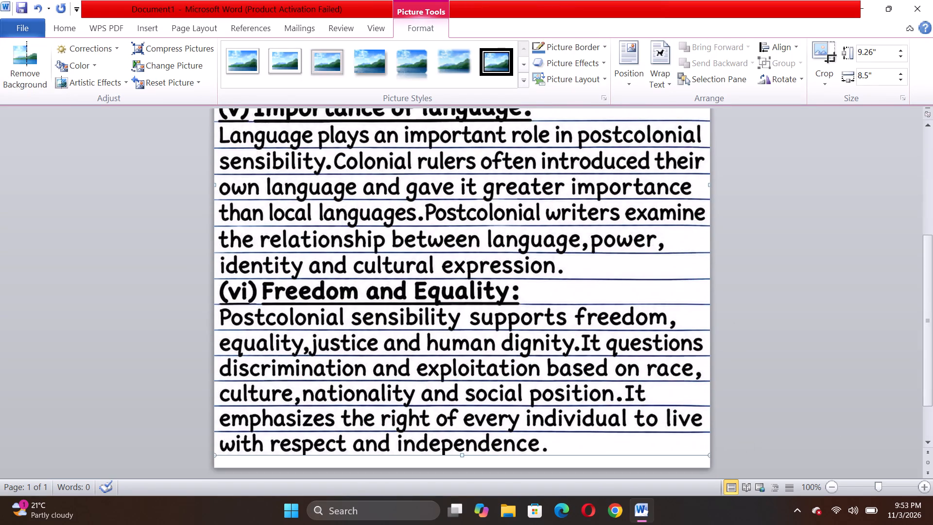
drag(709, 454, 440, 93)
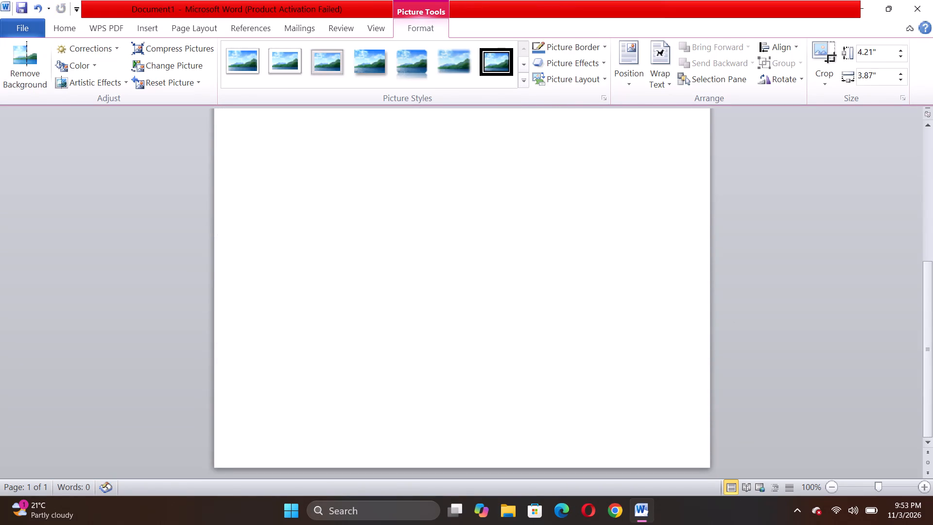
scroll(565, 211, up, 7)
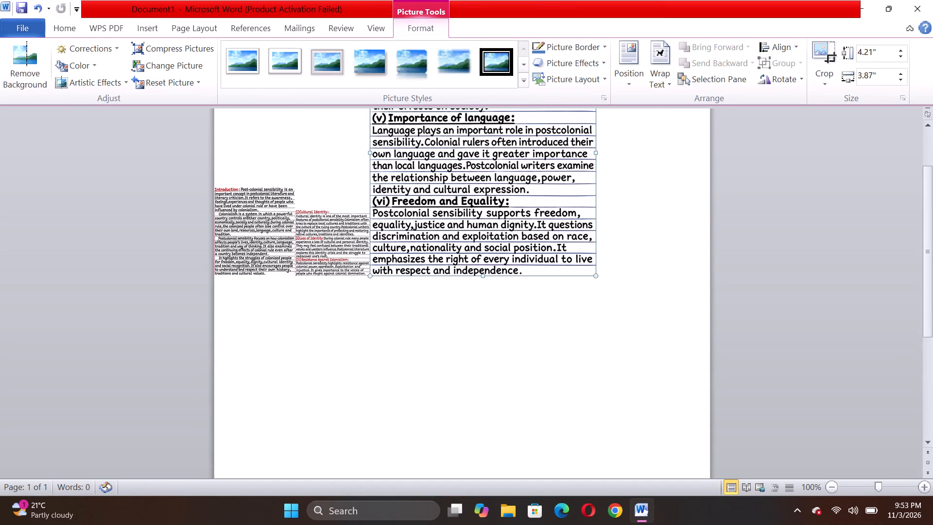
drag(596, 274, 469, 144)
scroll(510, 153, up, 5)
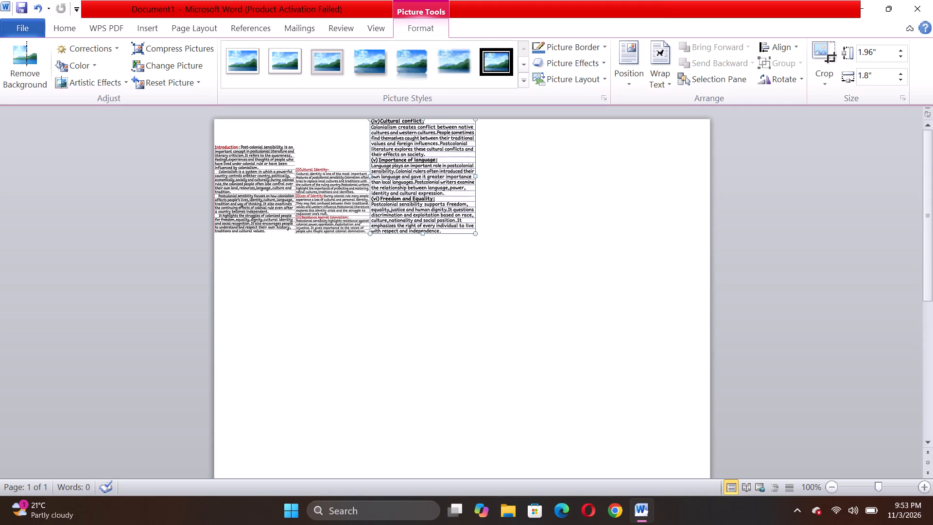
drag(473, 232, 342, 165)
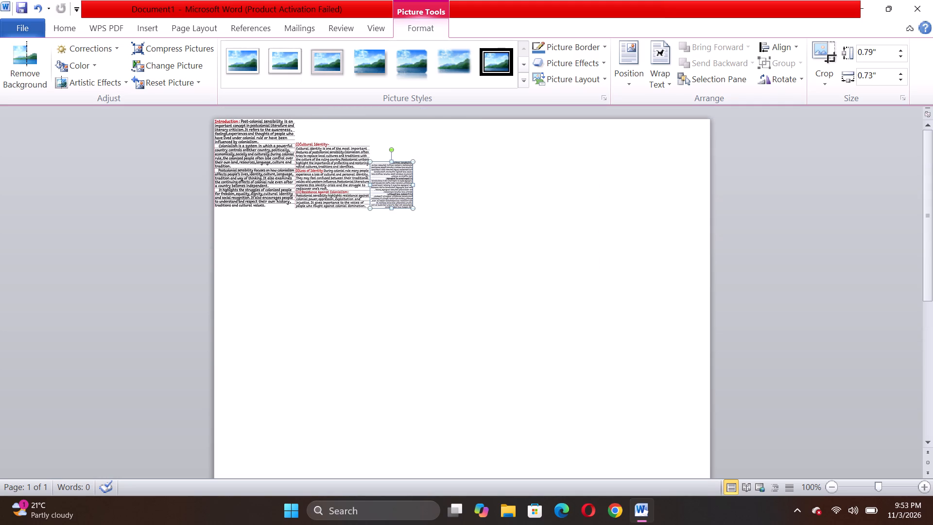
click(392, 188)
drag(392, 188, 354, 187)
drag(414, 209, 326, 175)
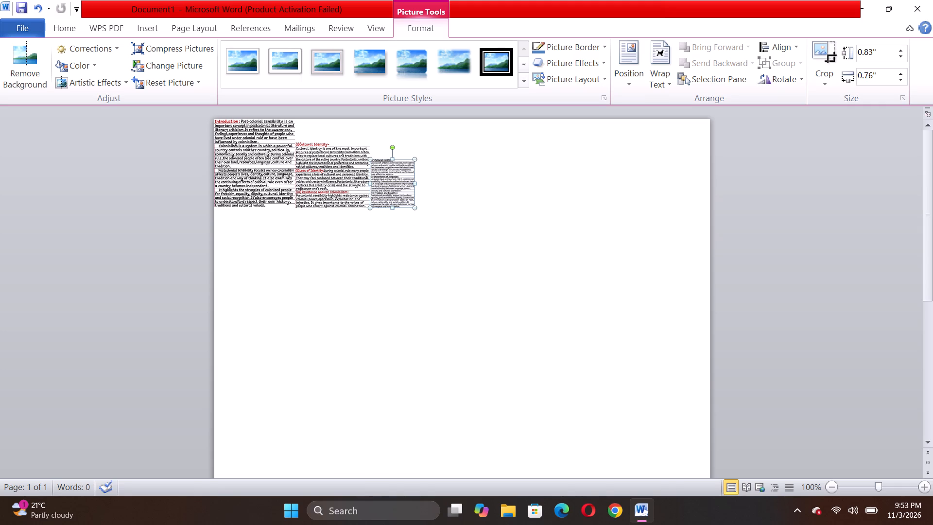
drag(415, 160, 431, 127)
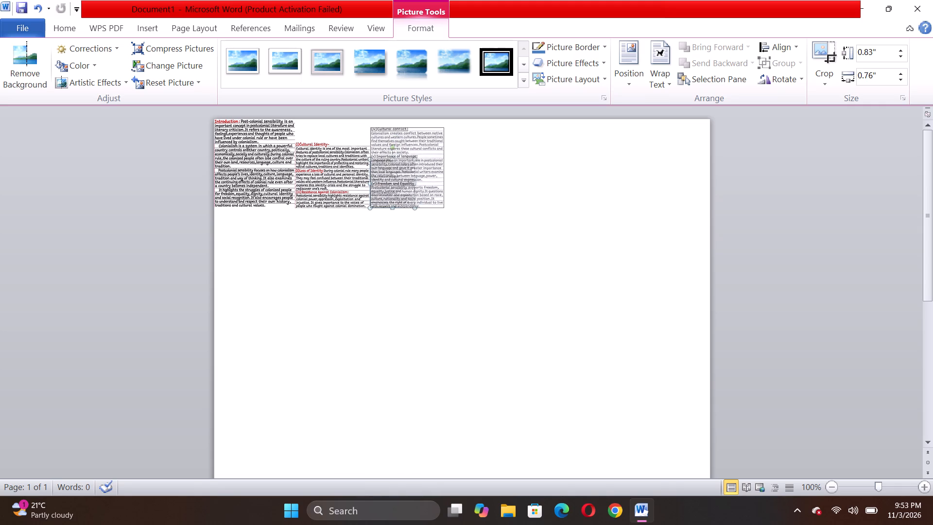
drag(431, 127, 431, 126)
click(487, 175)
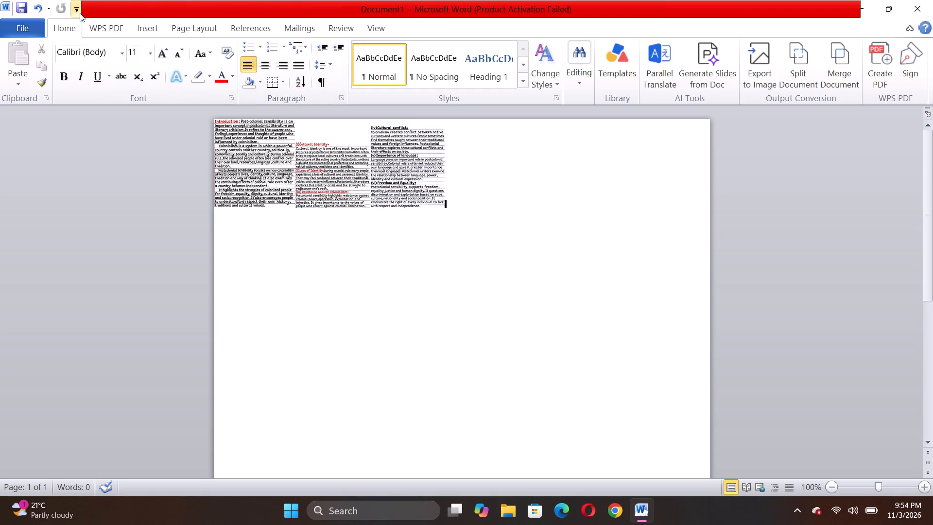
Insert picture 4 from the Downloads folder directly after picture 3.
click(134, 29)
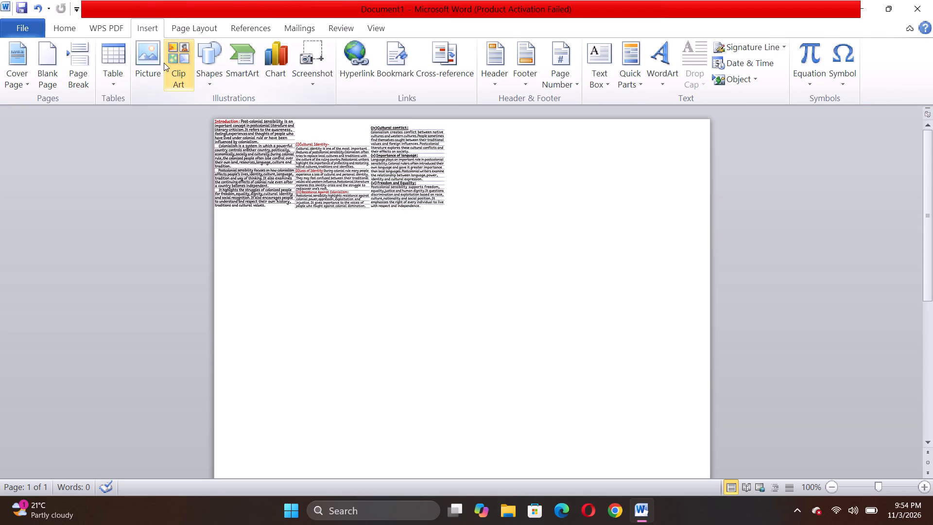
click(154, 64)
scroll(189, 199, down, 1)
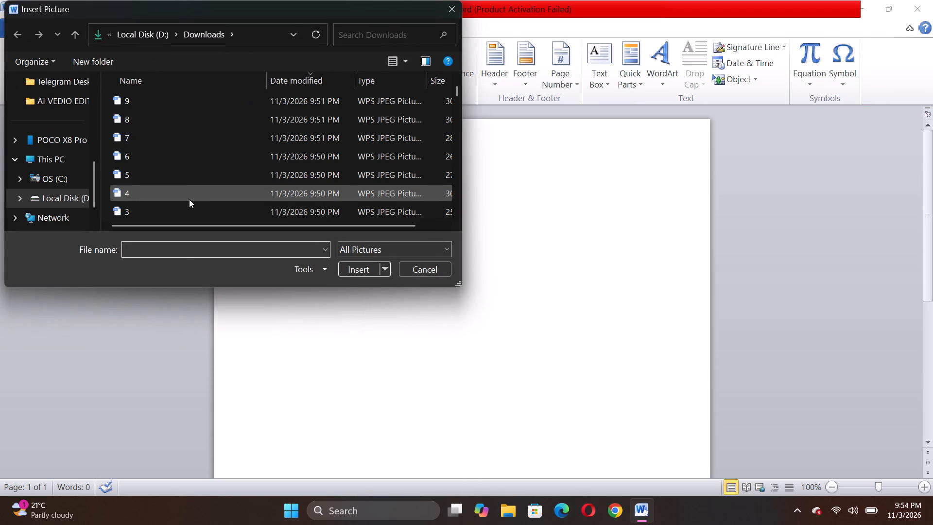
click(185, 191)
click(355, 271)
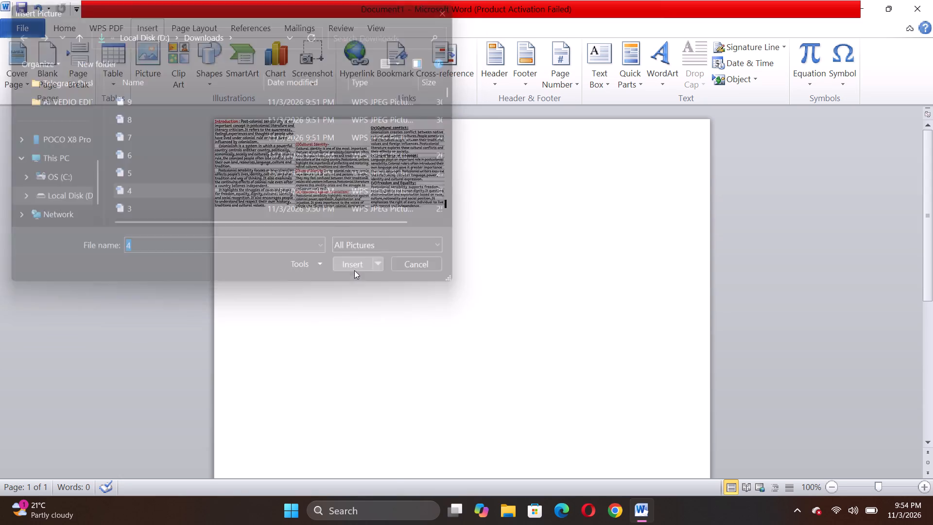
Shrink picture 4 proportionally to about the same width as picture 1, upright beside picture 3, and deselect it.
scroll(568, 334, down, 5)
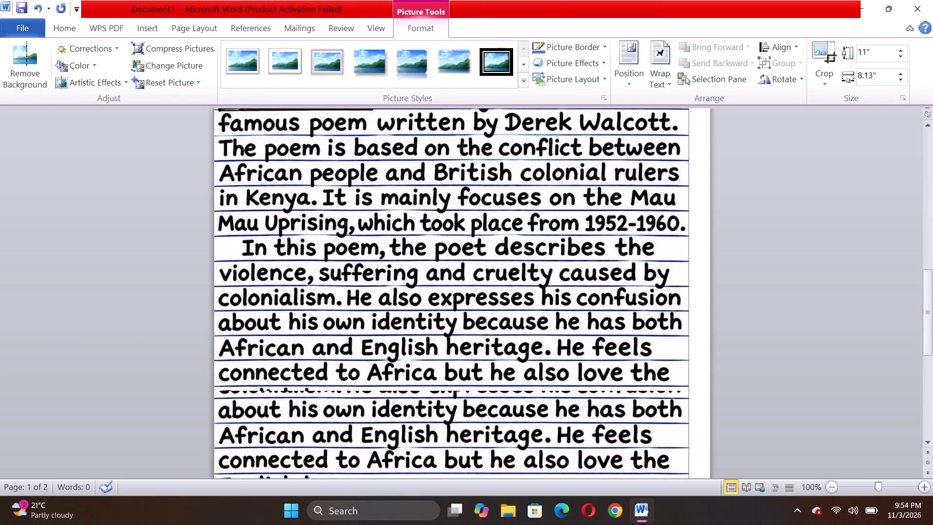
scroll(568, 334, down, 7)
scroll(622, 404, down, 6)
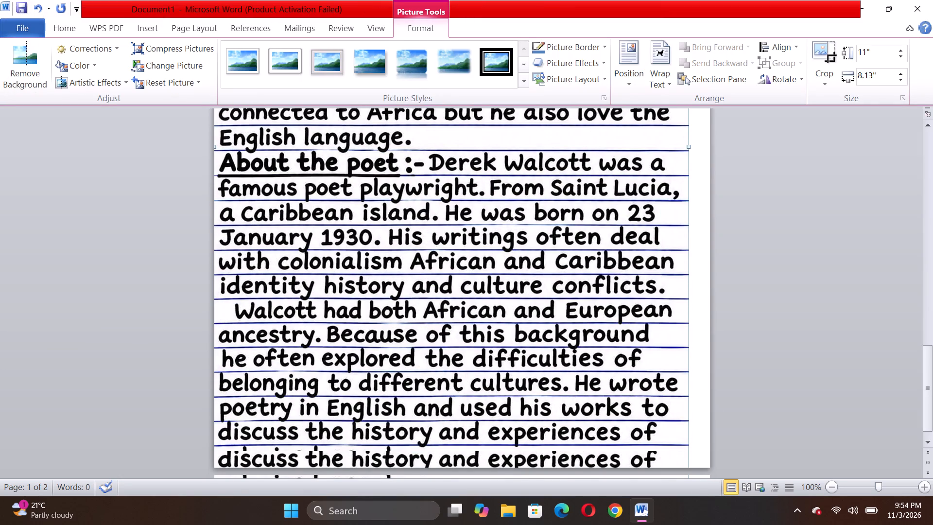
drag(687, 466, 394, 202)
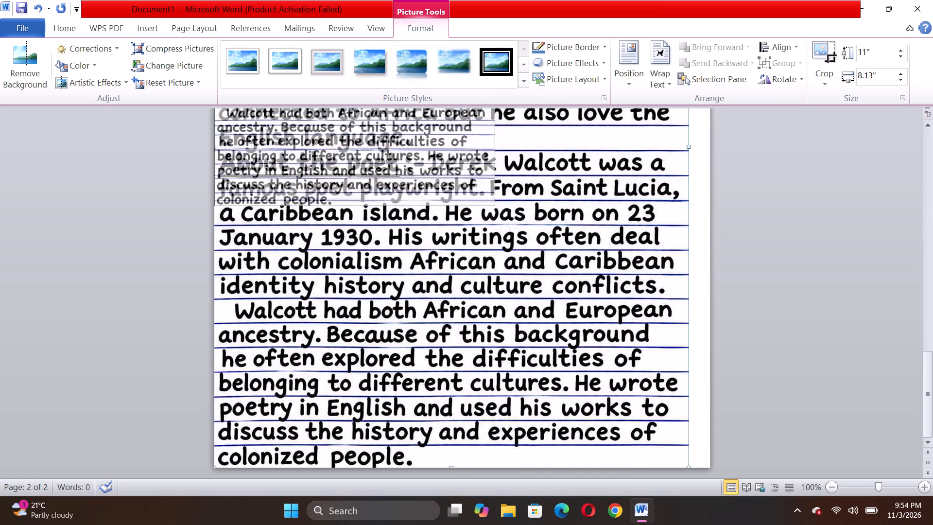
drag(394, 202, 329, 138)
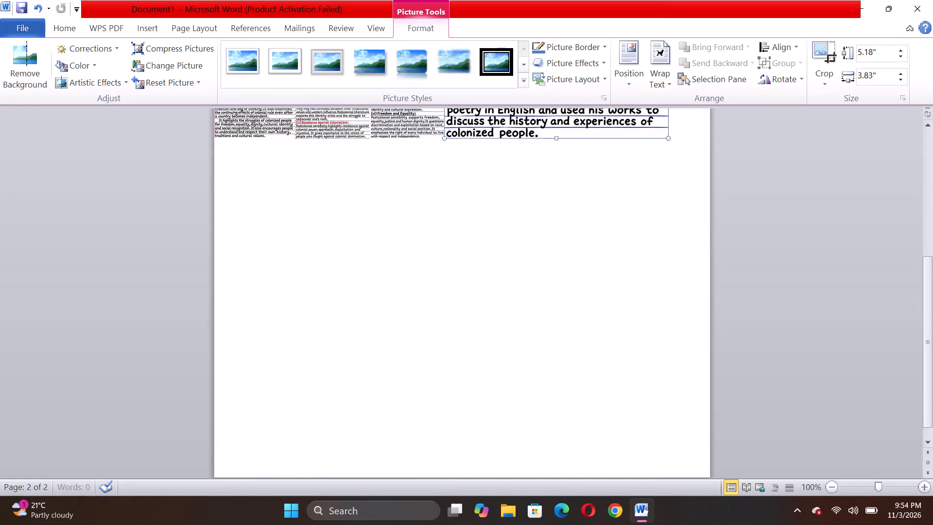
scroll(383, 159, up, 8)
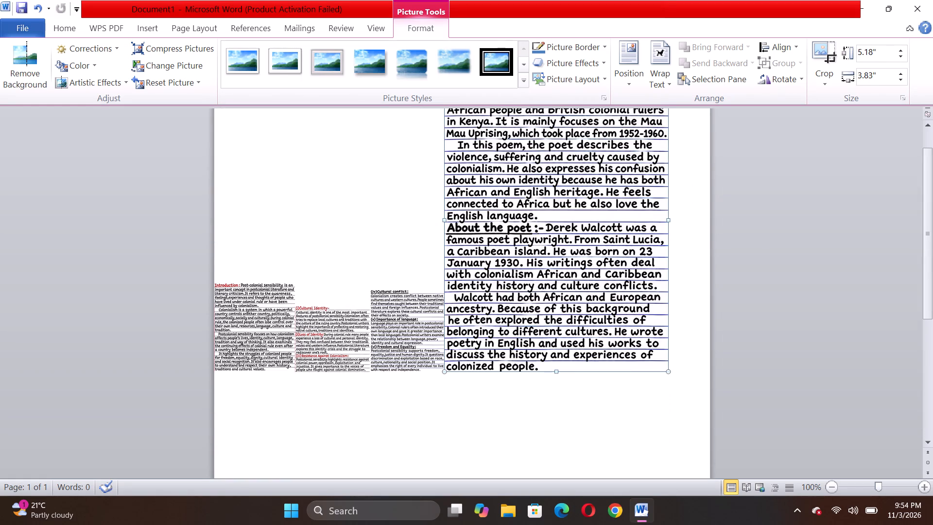
drag(669, 373, 473, 178)
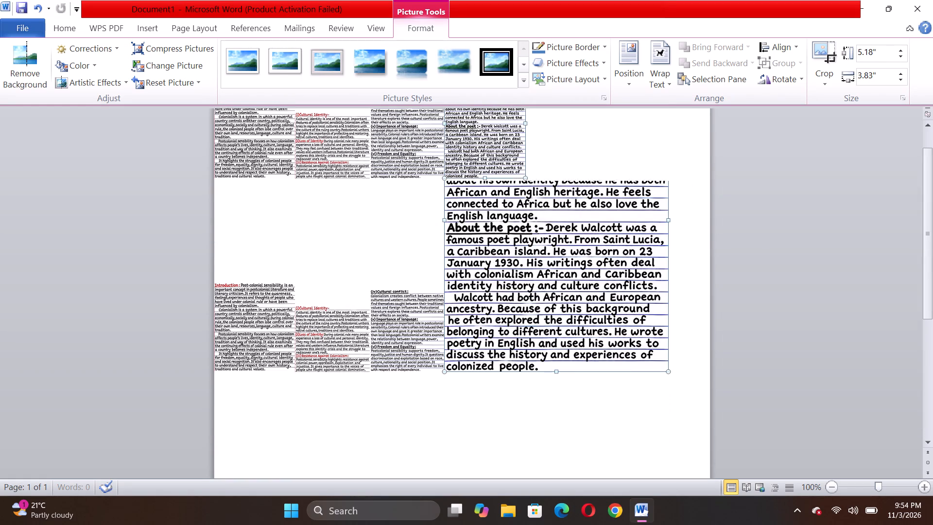
click(560, 169)
scroll(560, 169, up, 2)
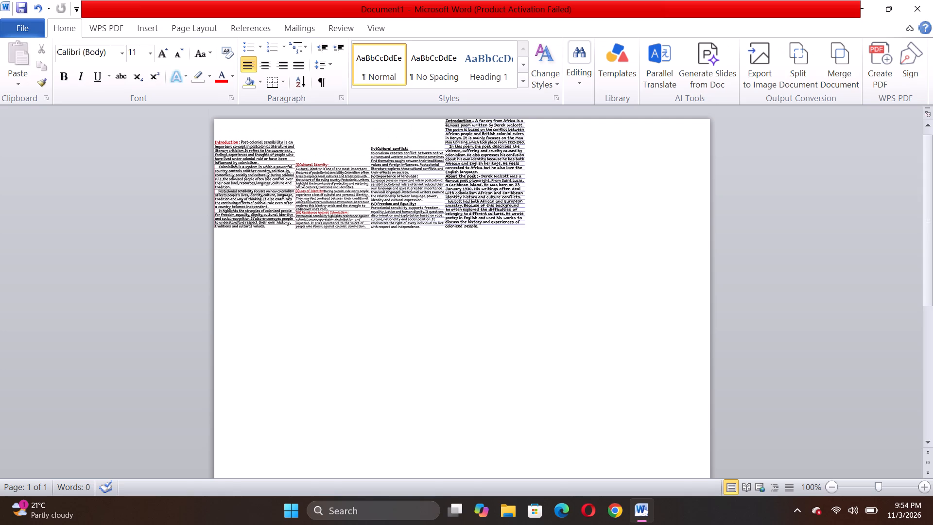
scroll(559, 194, up, 2)
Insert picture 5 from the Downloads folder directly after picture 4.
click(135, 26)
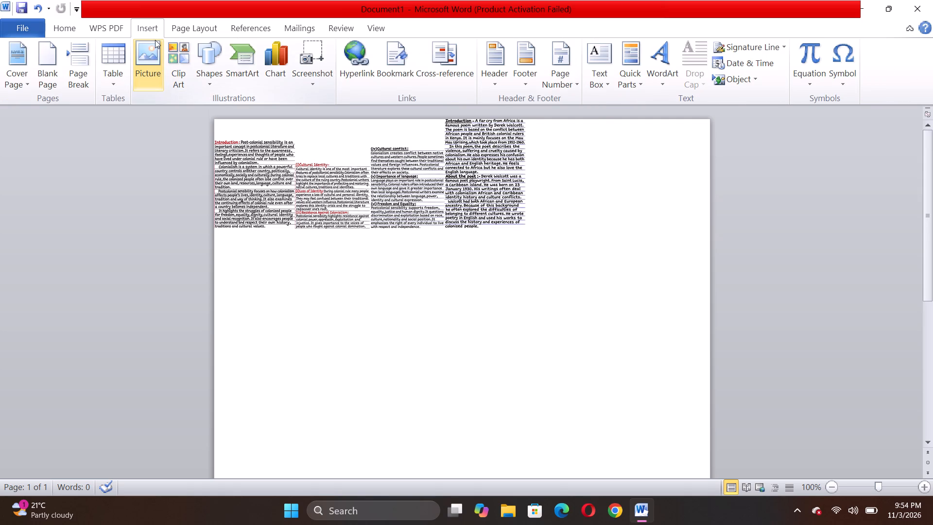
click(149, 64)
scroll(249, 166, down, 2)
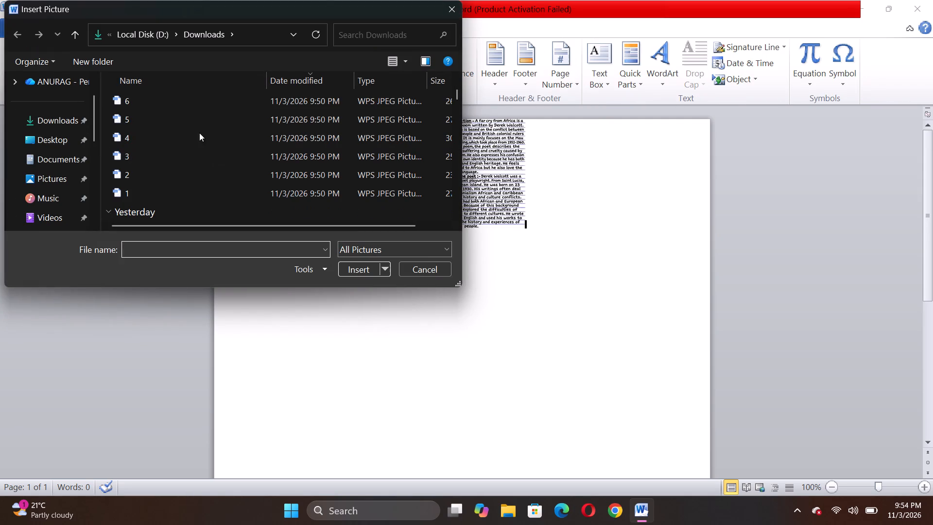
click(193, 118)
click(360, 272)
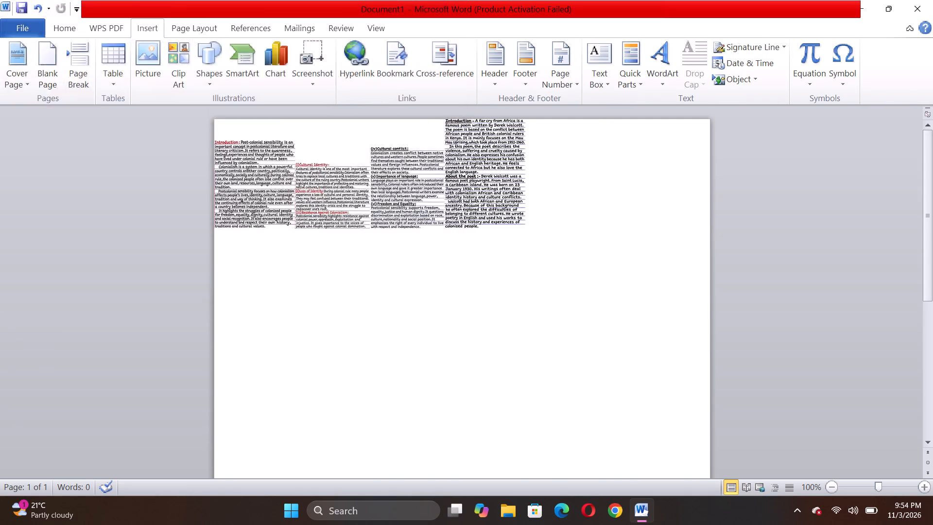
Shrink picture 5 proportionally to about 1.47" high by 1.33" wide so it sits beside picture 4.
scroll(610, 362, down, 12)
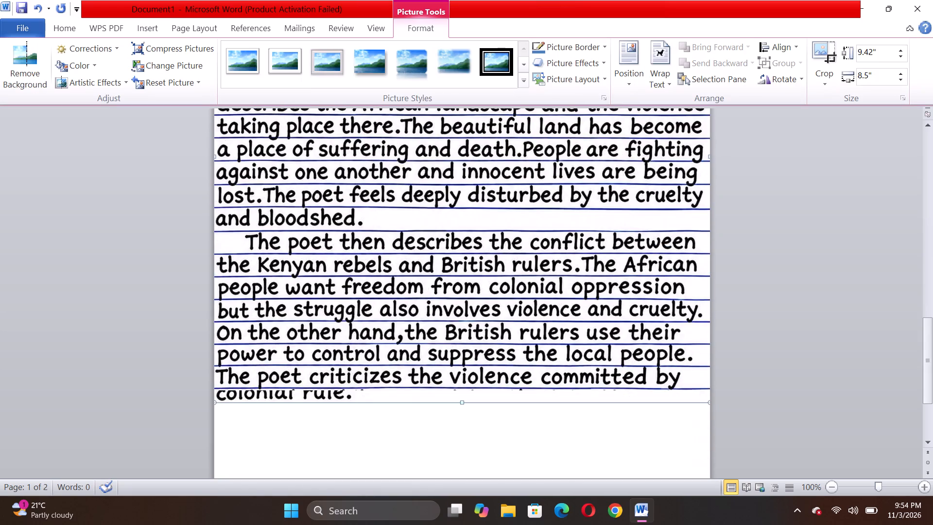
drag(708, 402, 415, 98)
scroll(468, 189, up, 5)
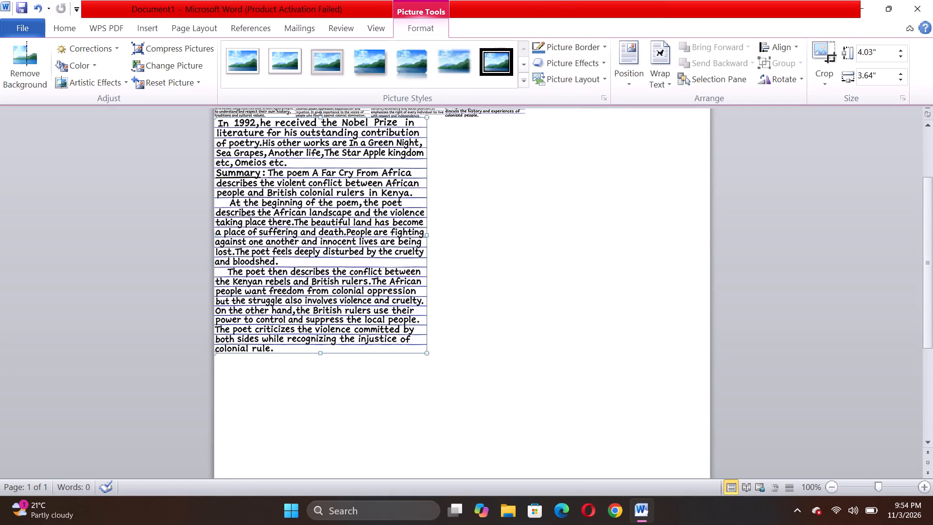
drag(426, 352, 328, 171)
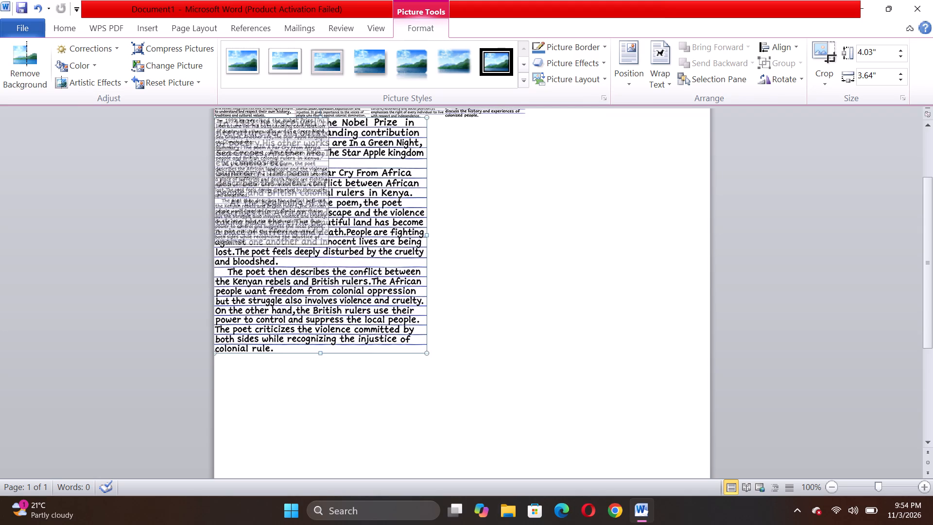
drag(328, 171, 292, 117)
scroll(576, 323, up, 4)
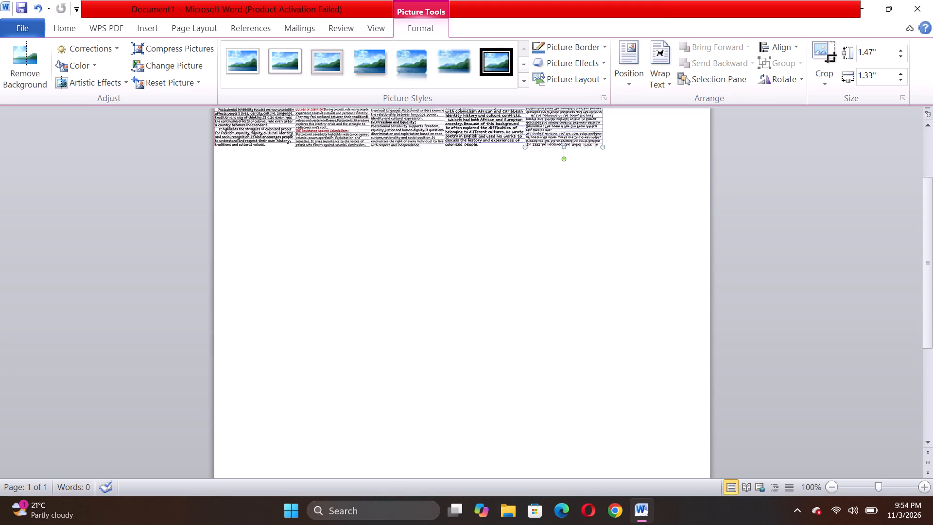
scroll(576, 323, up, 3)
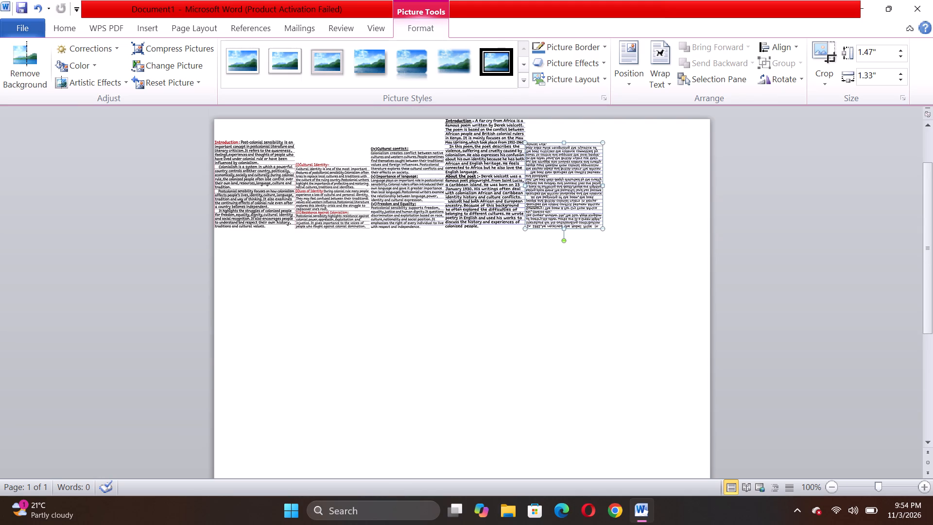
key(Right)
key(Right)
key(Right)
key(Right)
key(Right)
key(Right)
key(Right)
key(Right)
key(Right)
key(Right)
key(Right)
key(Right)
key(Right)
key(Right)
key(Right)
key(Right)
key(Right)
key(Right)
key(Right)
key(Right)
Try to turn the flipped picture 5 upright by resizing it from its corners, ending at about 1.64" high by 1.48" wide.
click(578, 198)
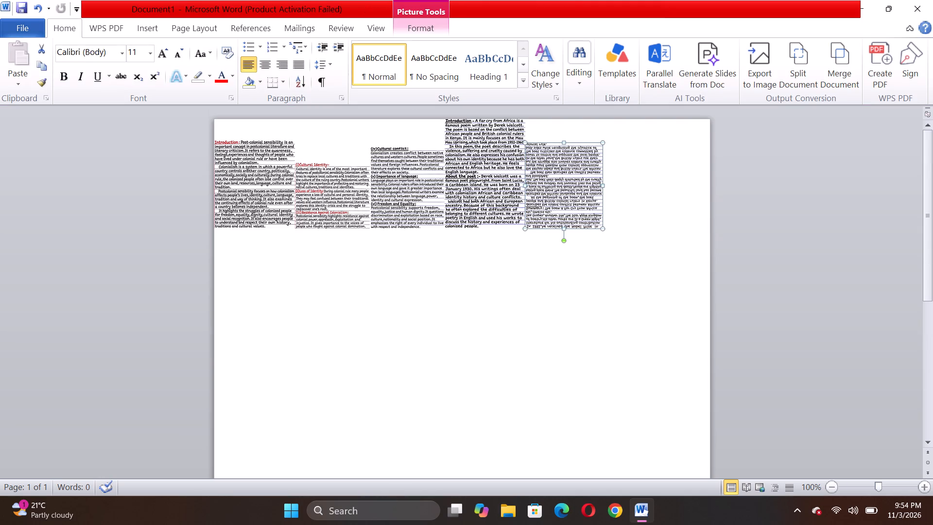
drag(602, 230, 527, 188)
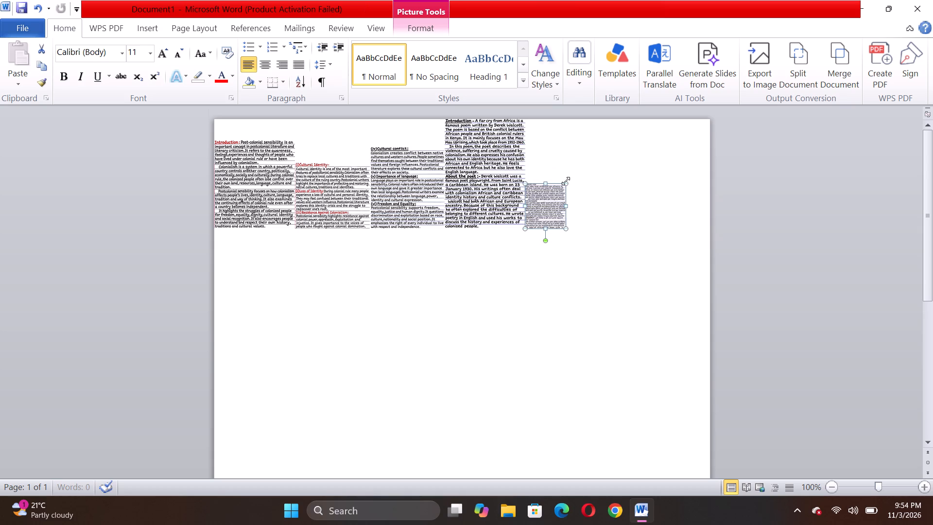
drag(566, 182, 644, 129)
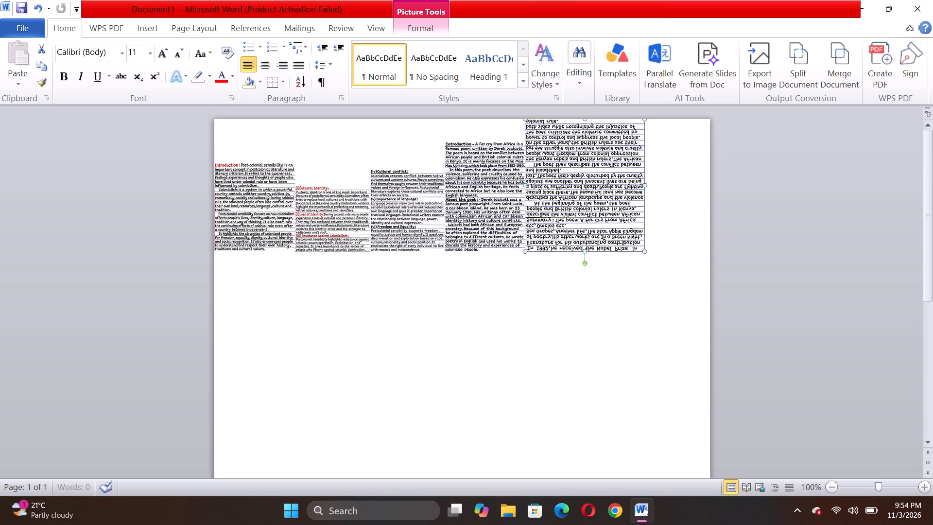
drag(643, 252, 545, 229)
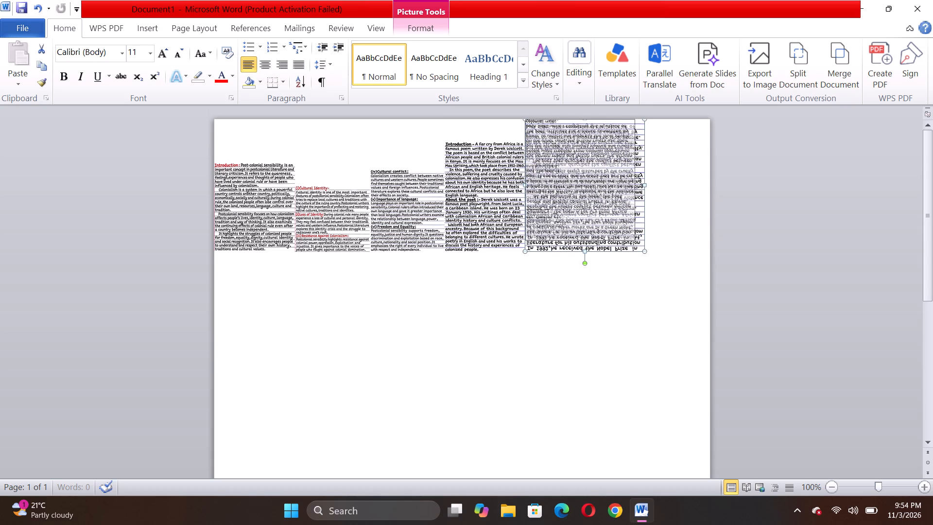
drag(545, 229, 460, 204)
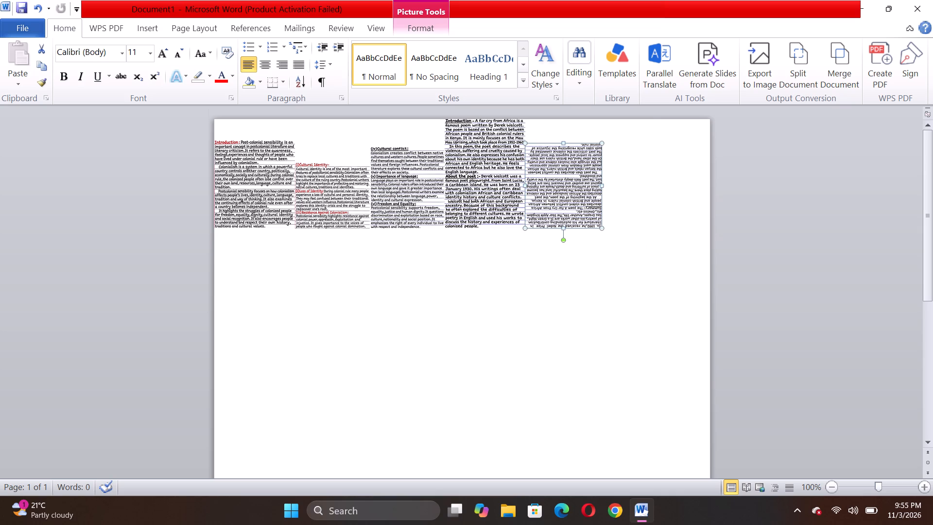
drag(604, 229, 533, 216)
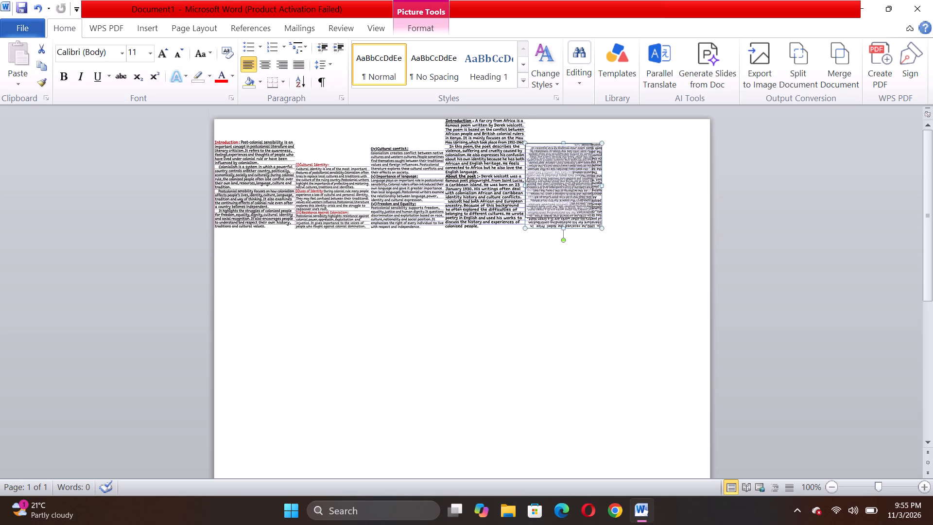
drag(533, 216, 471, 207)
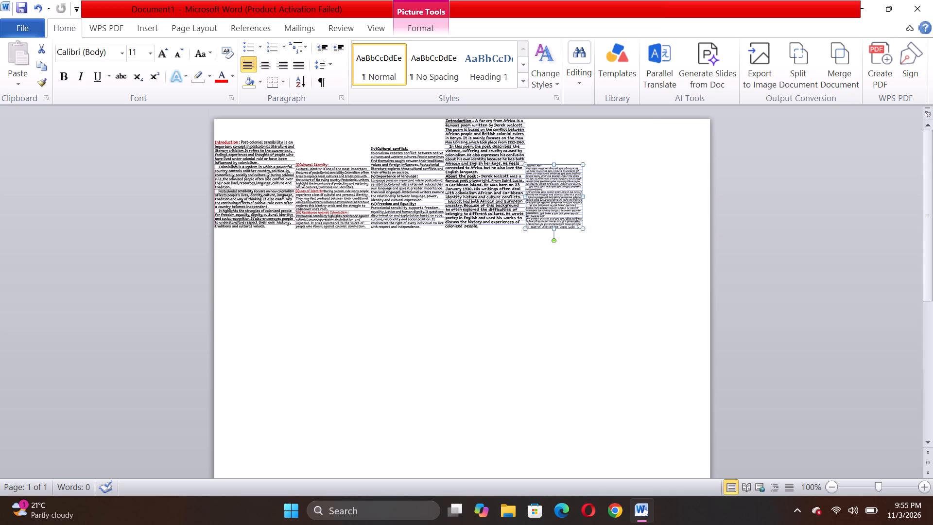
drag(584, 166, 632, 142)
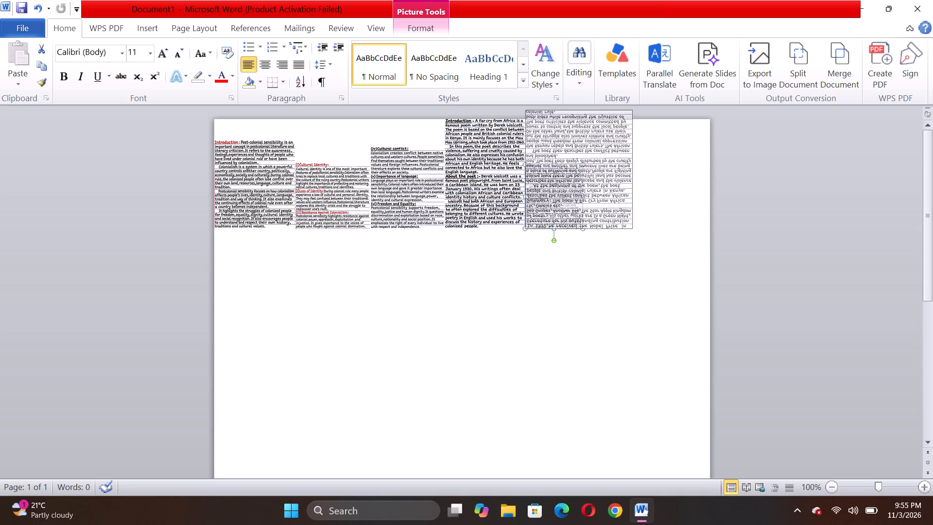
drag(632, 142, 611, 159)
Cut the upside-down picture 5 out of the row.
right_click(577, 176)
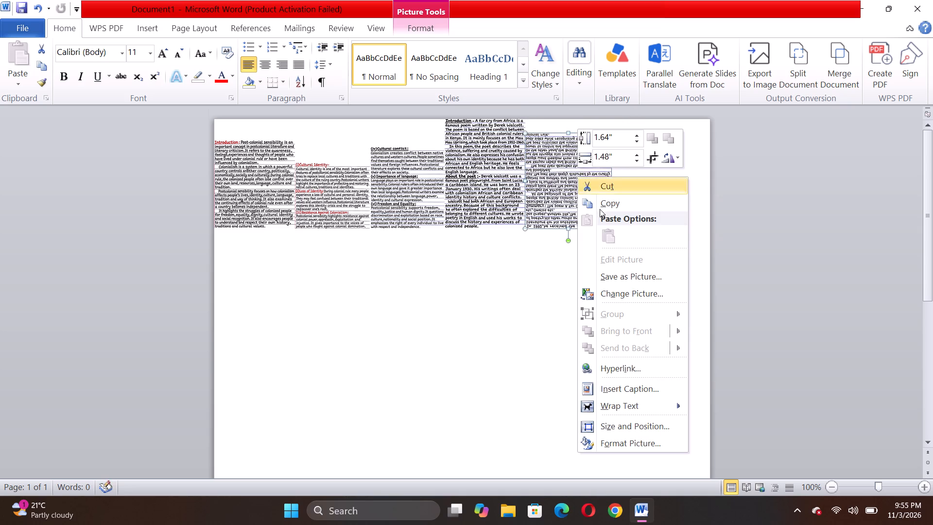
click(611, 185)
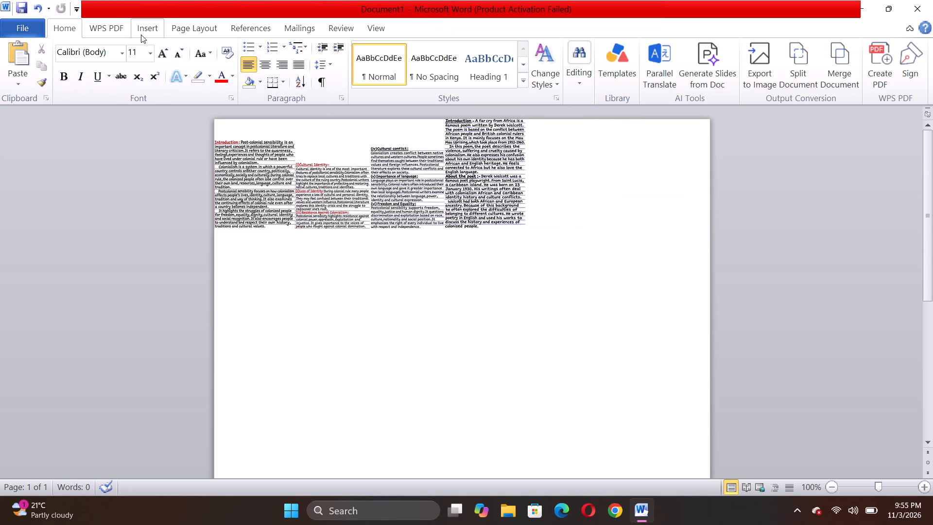
Insert picture 5 from the Downloads folder again, directly after picture 4.
click(141, 34)
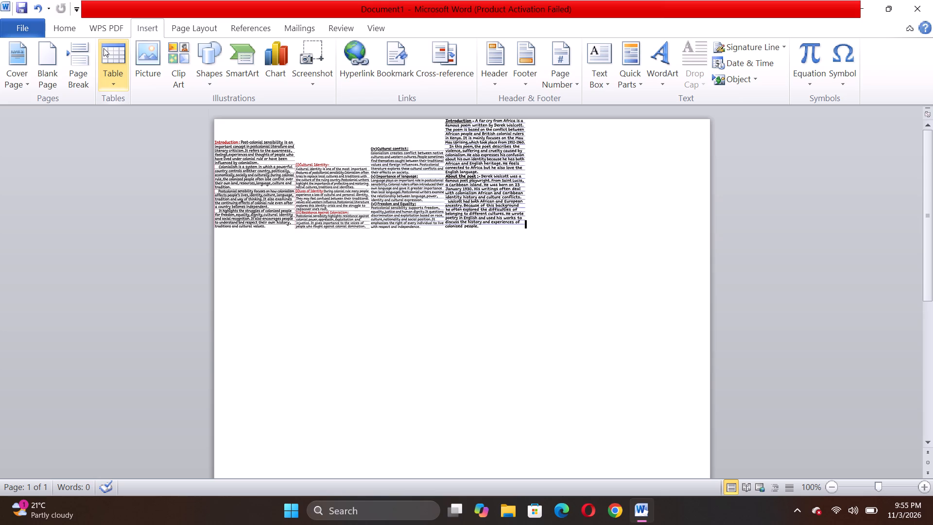
click(137, 54)
scroll(235, 196, down, 1)
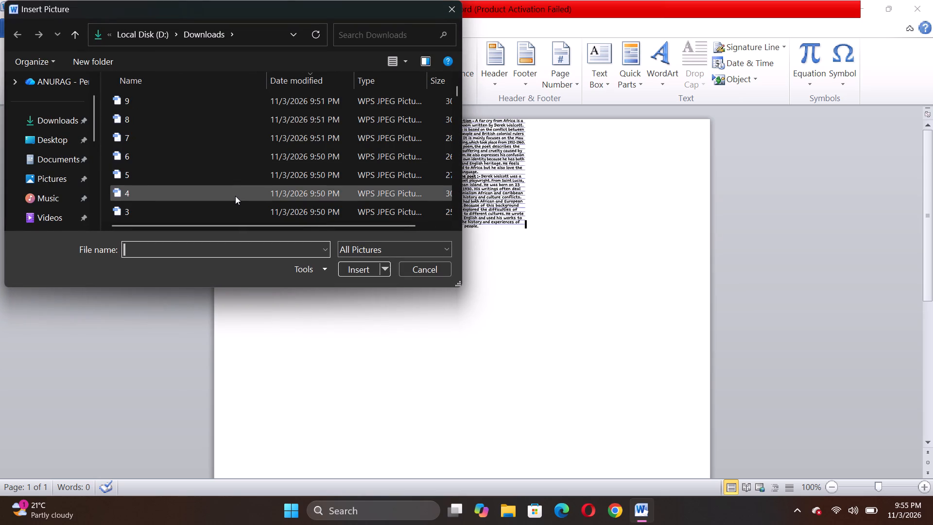
click(232, 172)
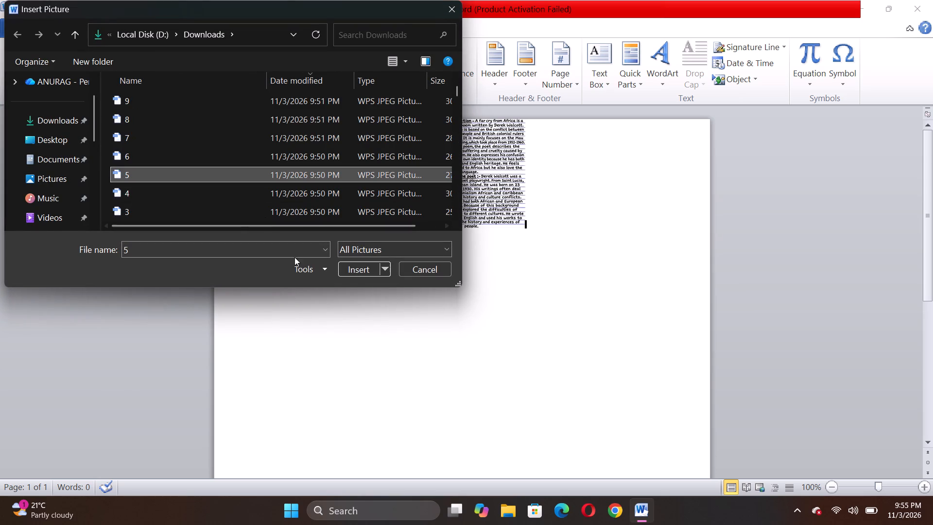
click(360, 271)
Shrink the re-inserted picture 5 proportionally to about 1.64" high by 1.48" wide so it sits upright beside picture 4.
scroll(484, 265, down, 11)
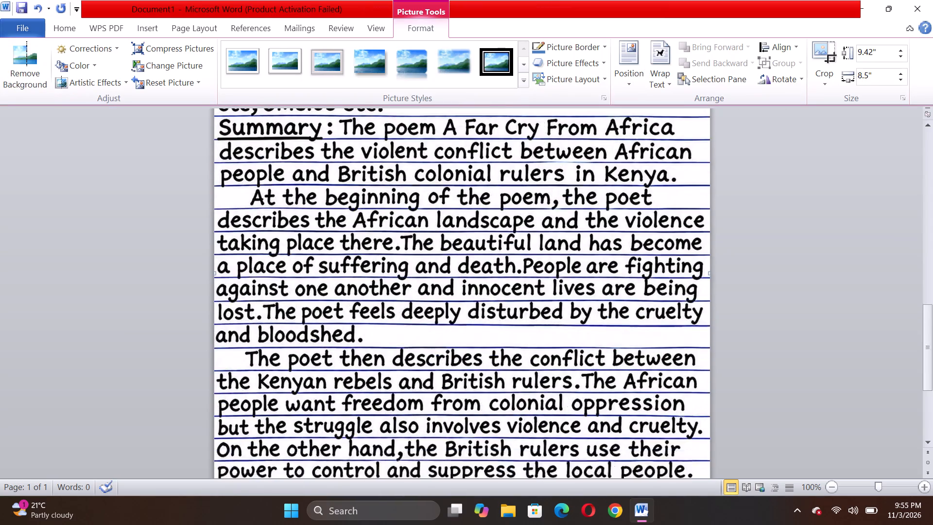
scroll(489, 278, down, 1)
drag(709, 404, 410, 215)
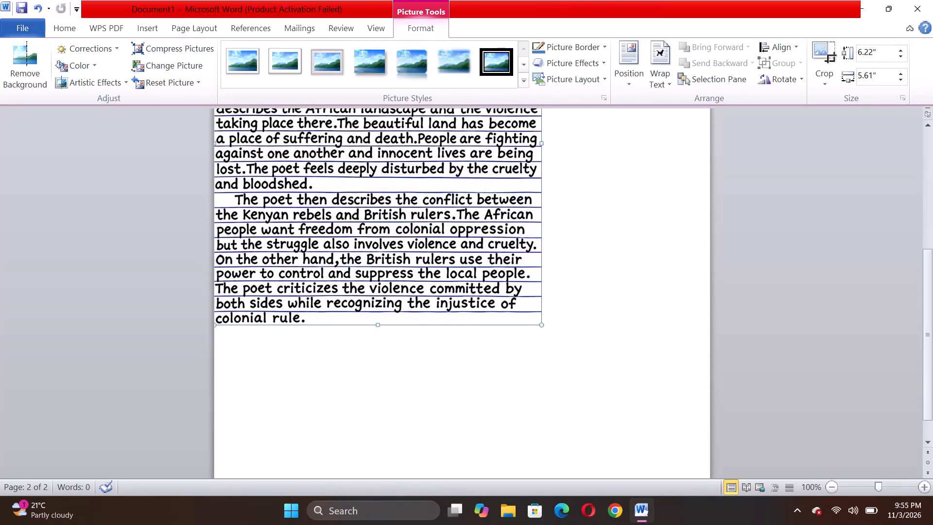
drag(543, 326, 405, 151)
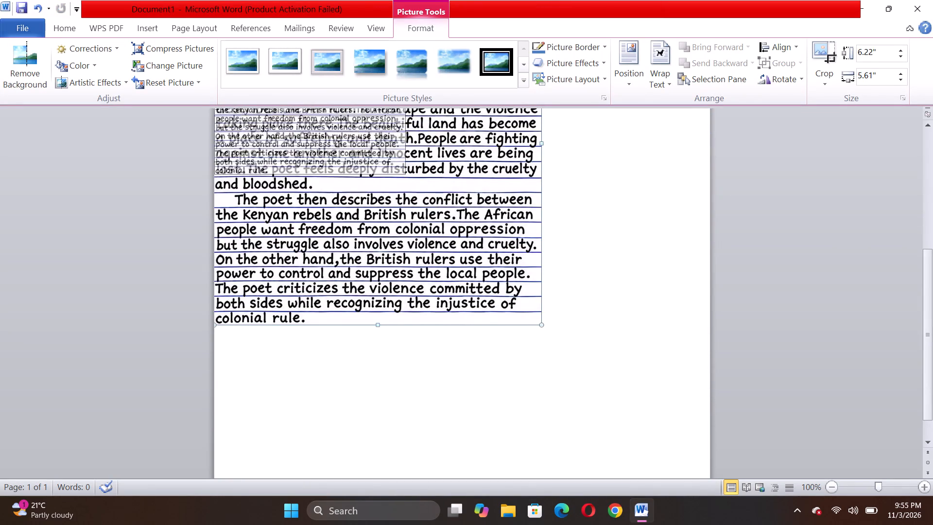
drag(405, 151, 404, 151)
scroll(581, 270, up, 6)
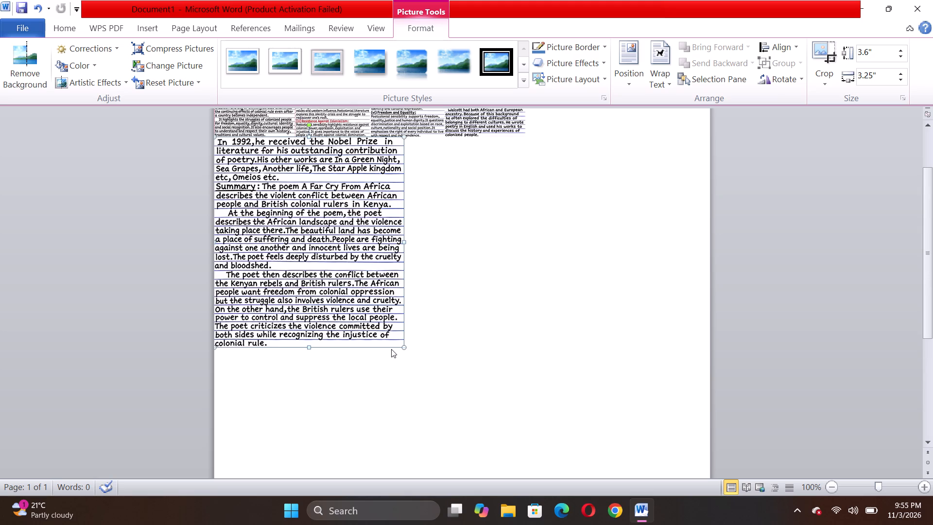
drag(403, 347, 301, 206)
scroll(557, 350, up, 5)
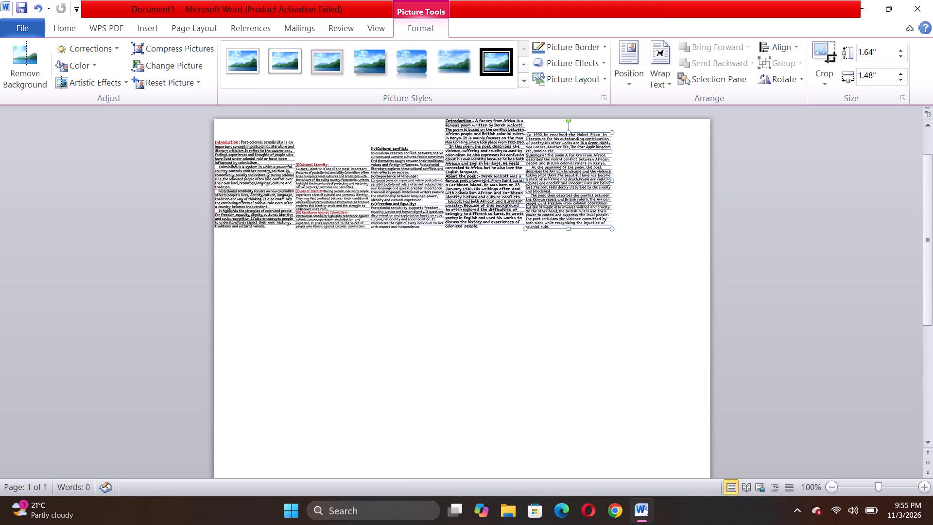
Insert picture 6 from the Downloads folder directly after picture 5.
click(650, 217)
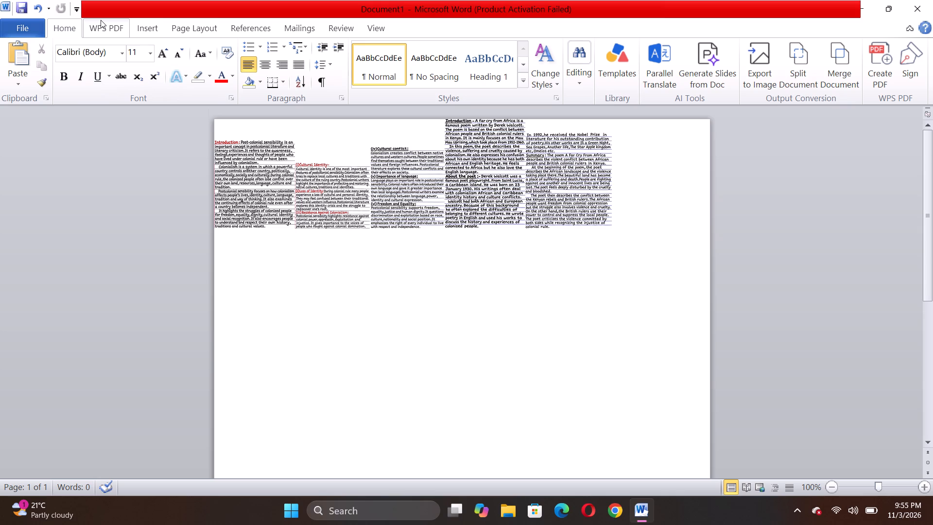
click(137, 30)
click(146, 60)
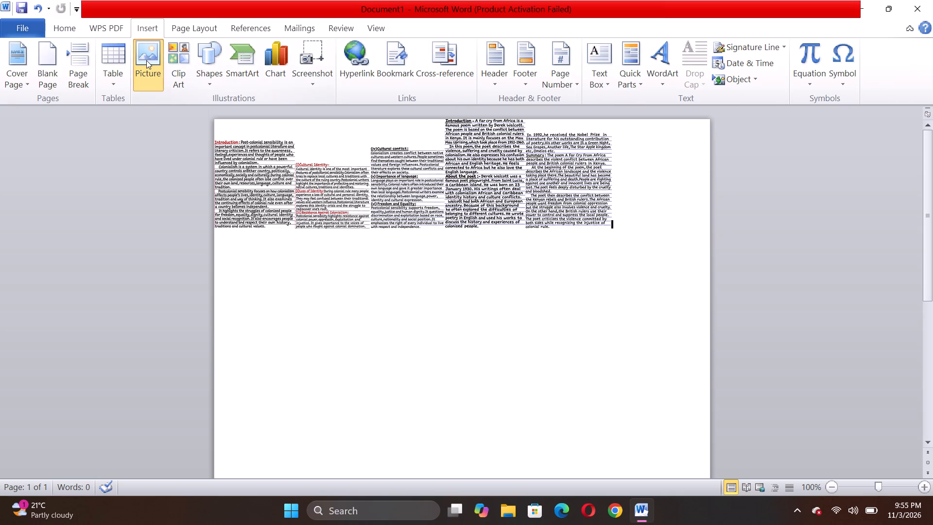
click(162, 210)
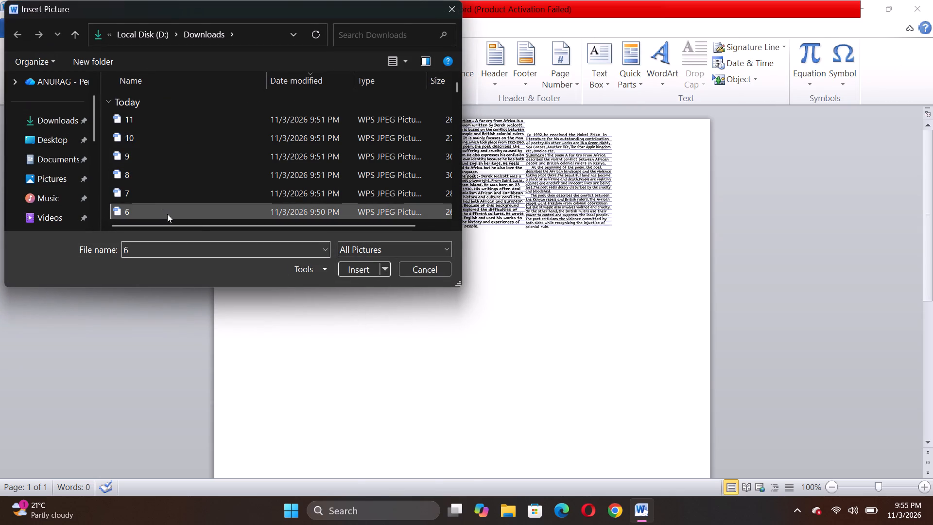
click(354, 273)
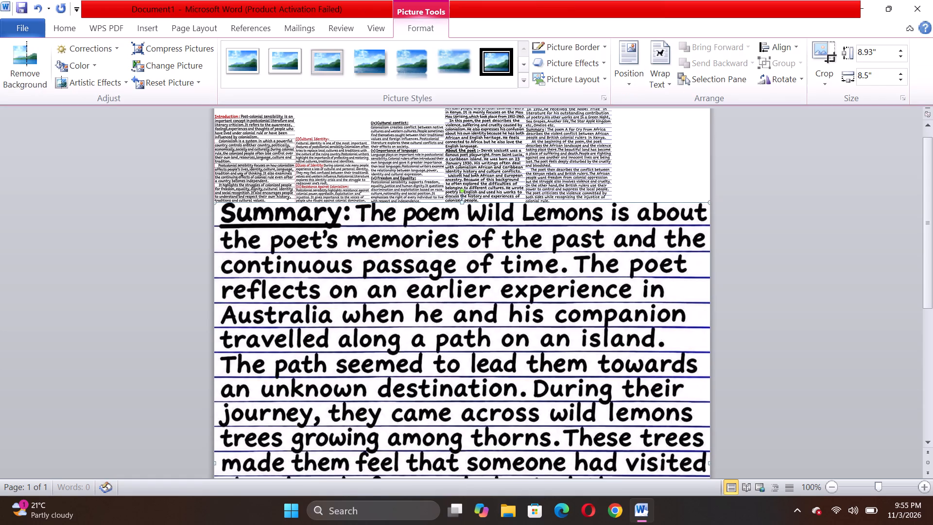
Shrink picture 6 proportionally to about 1.6" high by 1.53" wide so it completes the first row beside picture 5.
scroll(605, 350, down, 7)
scroll(650, 394, down, 5)
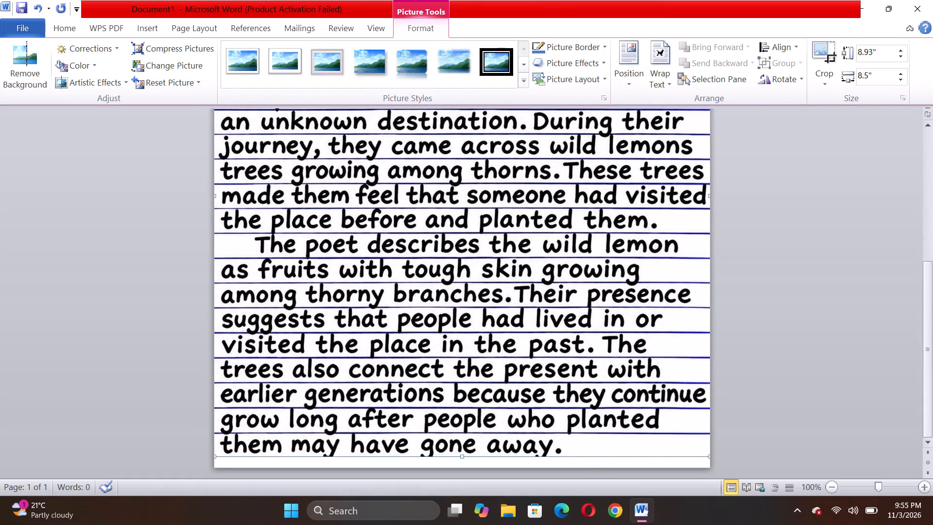
drag(708, 457, 425, 250)
drag(417, 245, 372, 159)
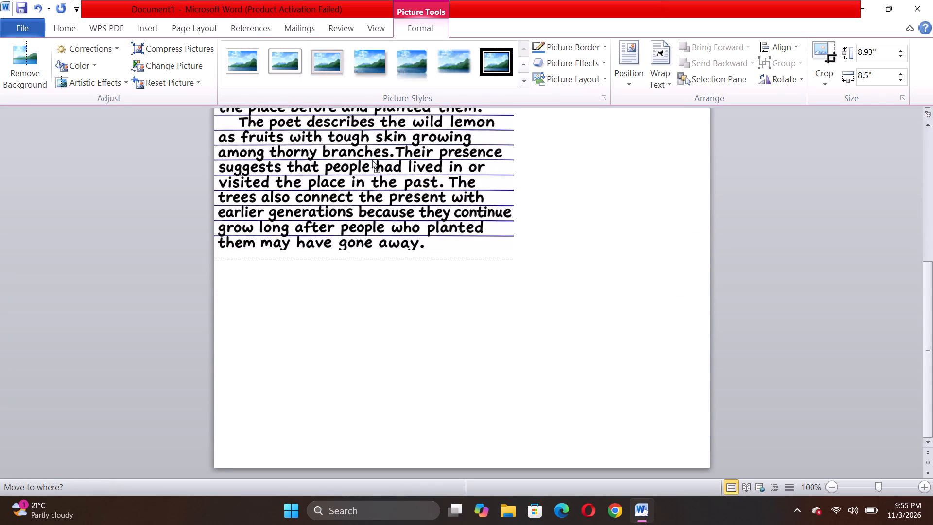
drag(372, 159, 372, 160)
scroll(445, 213, up, 4)
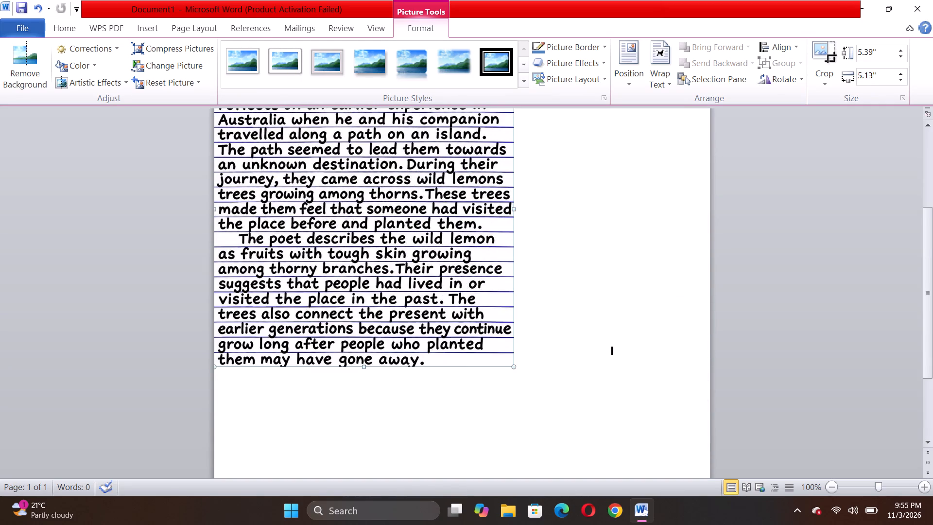
drag(514, 368, 362, 161)
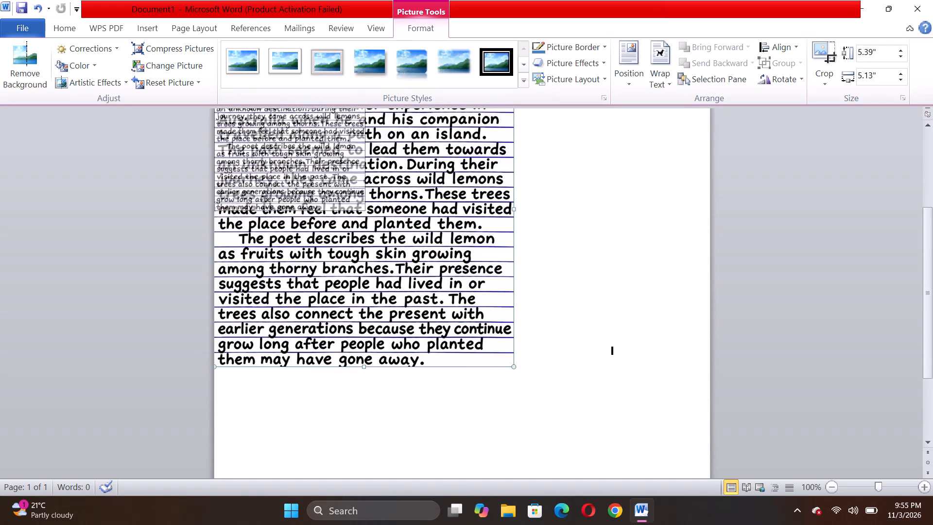
drag(362, 161, 355, 154)
scroll(514, 255, up, 5)
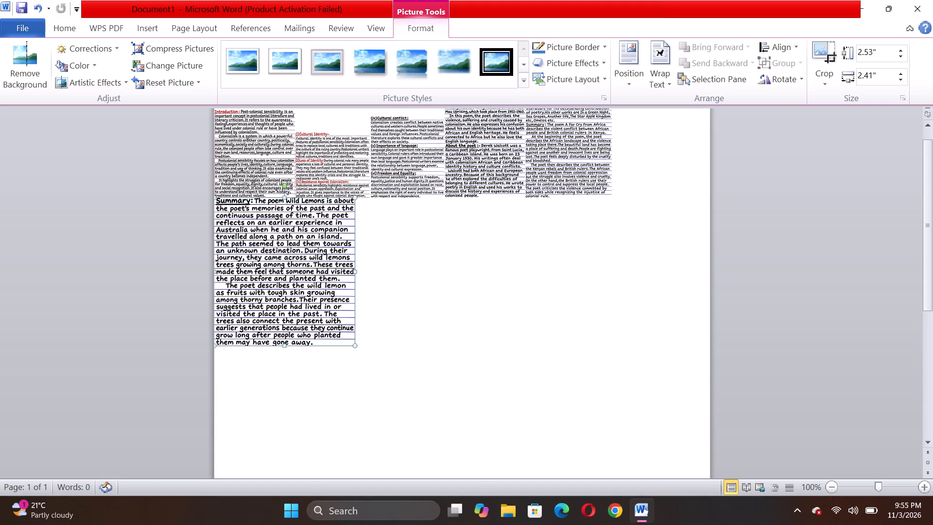
drag(356, 348, 303, 285)
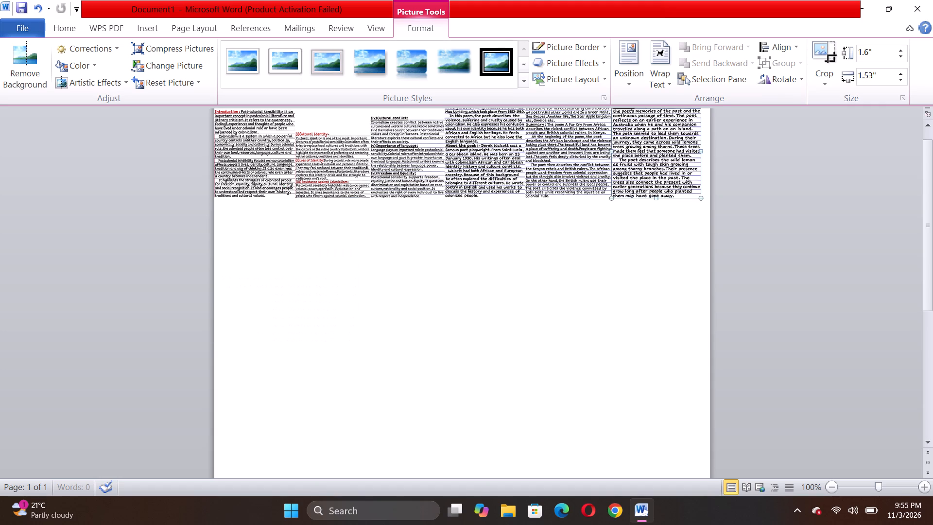
Insert picture 7 from the Downloads folder directly after picture 6.
click(704, 189)
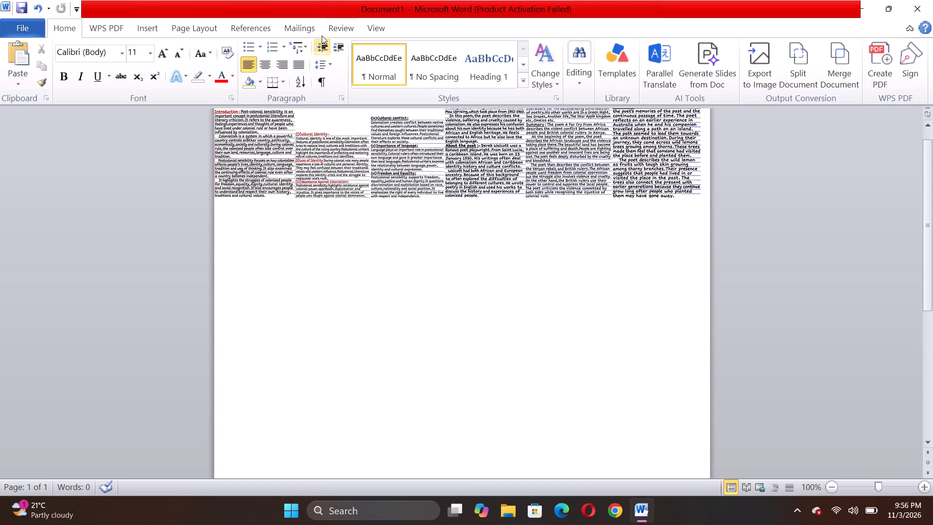
click(162, 29)
click(151, 62)
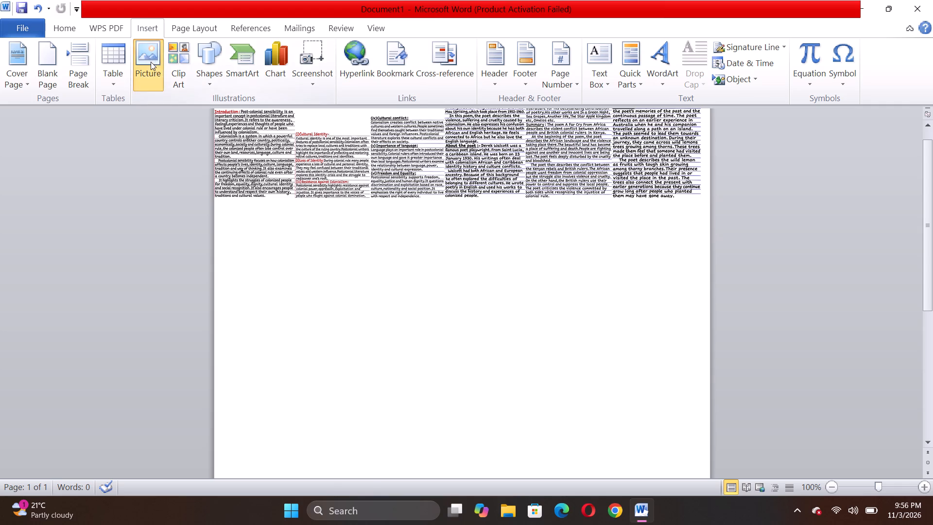
scroll(140, 168, down, 2)
scroll(148, 151, up, 1)
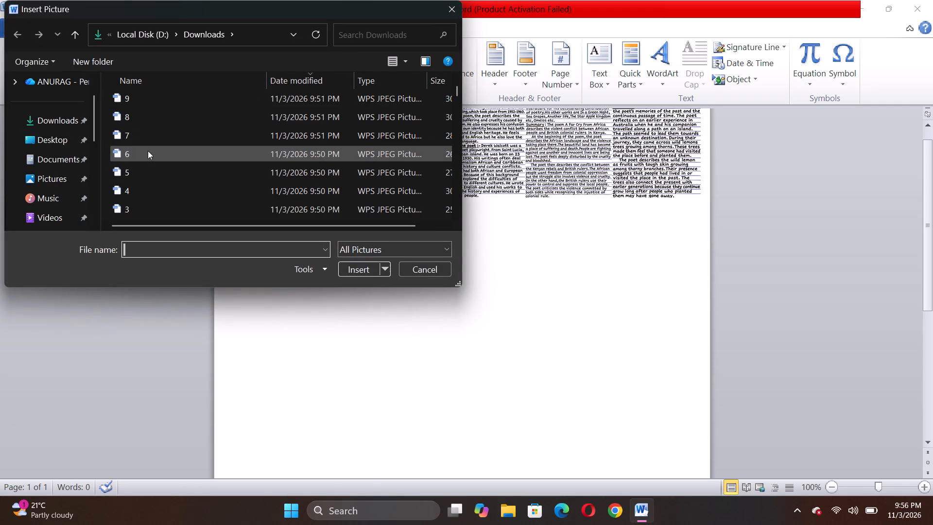
click(149, 130)
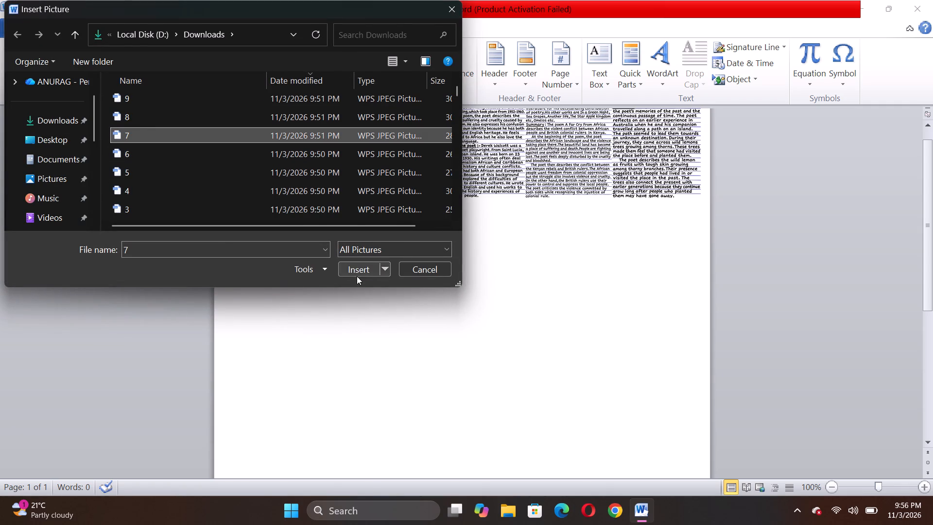
click(357, 276)
Shrink picture 7 proportionally to about 2.45" high by 1.93" wide at the start of the second row.
scroll(361, 276, down, 6)
scroll(484, 330, down, 6)
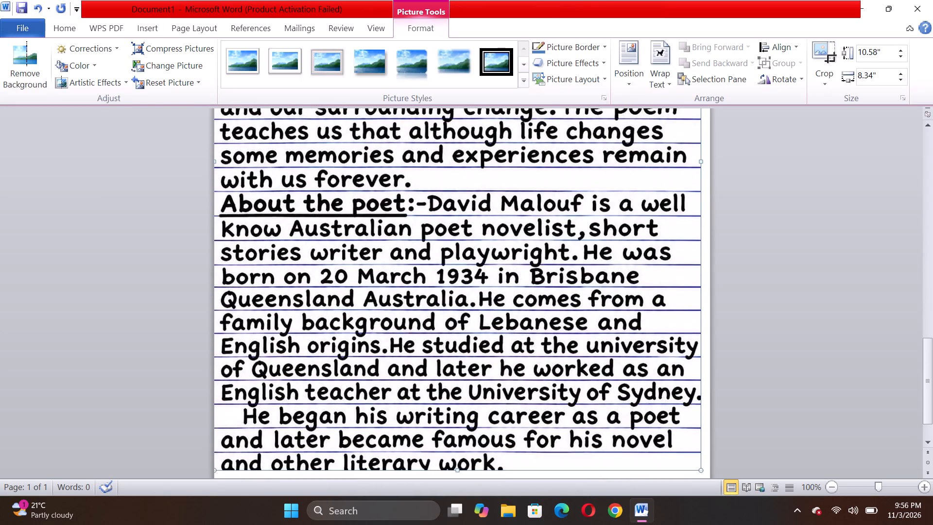
scroll(594, 393, down, 5)
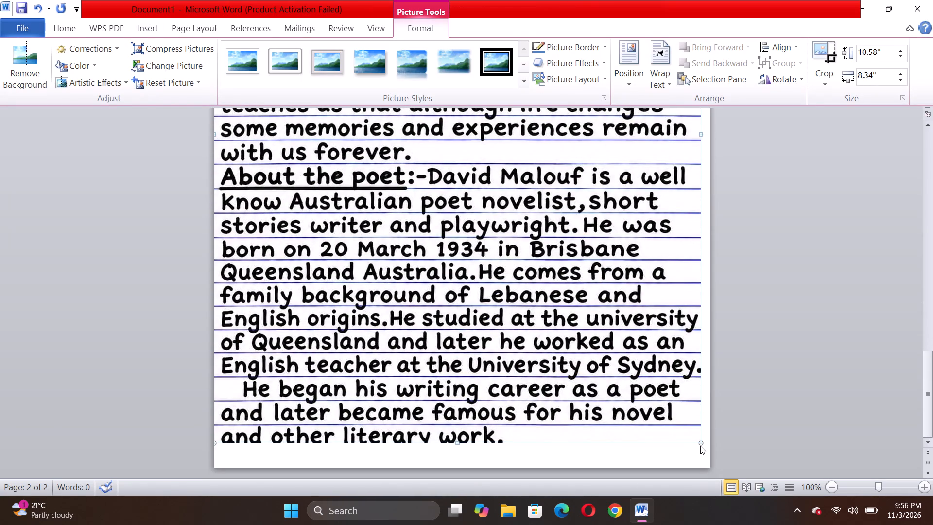
drag(700, 444, 387, 128)
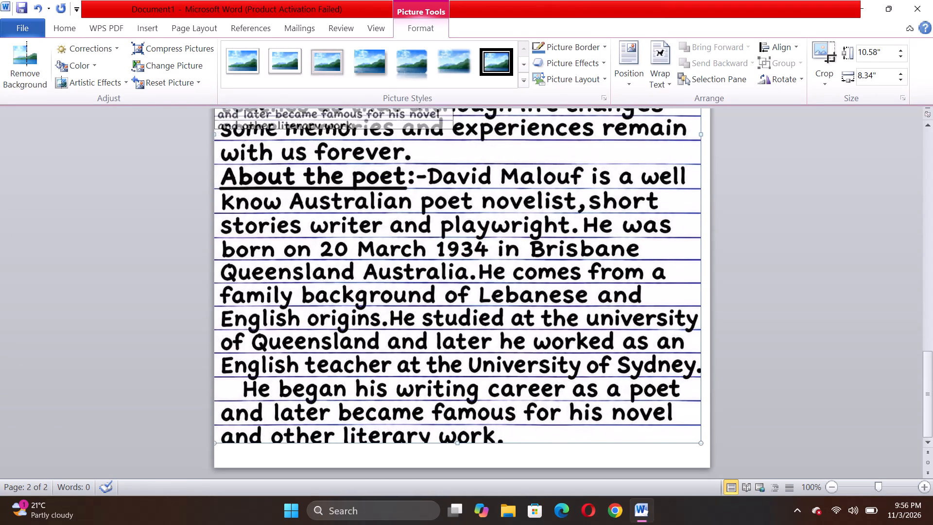
drag(387, 128, 382, 125)
scroll(433, 221, up, 3)
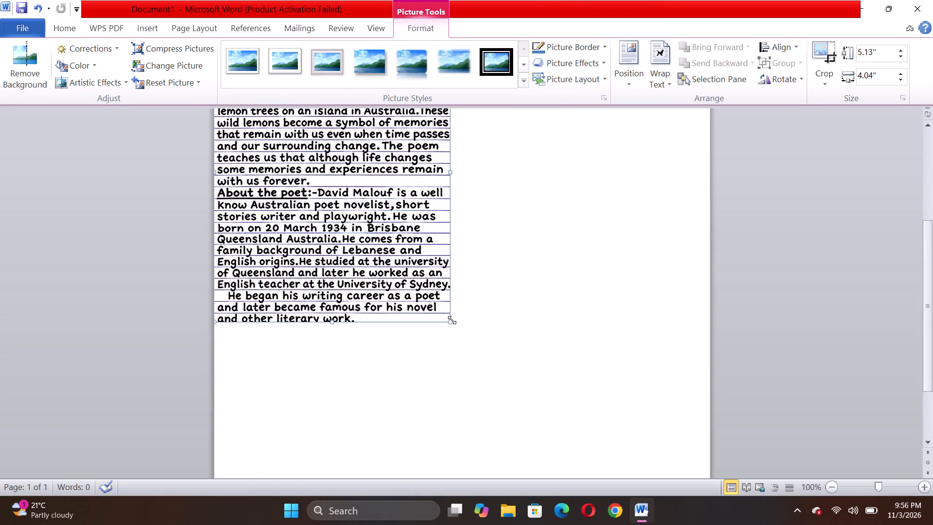
drag(451, 322, 335, 145)
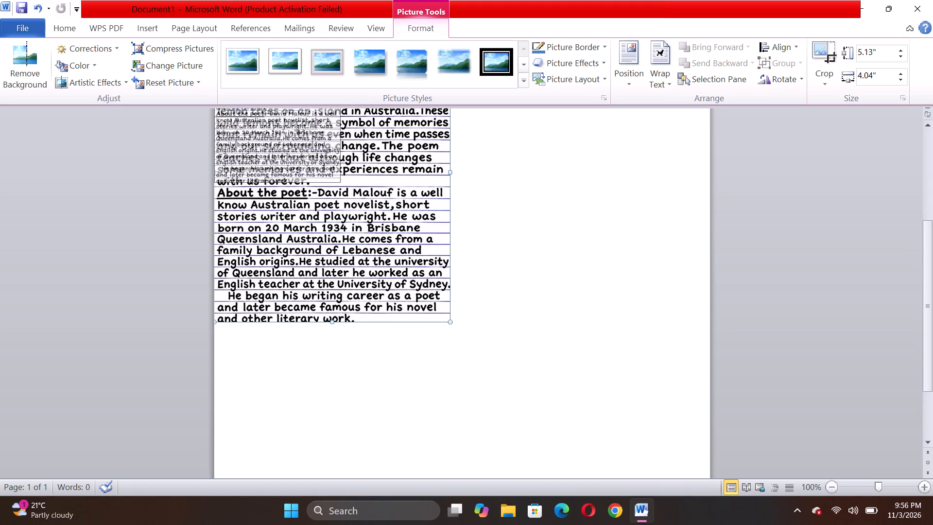
drag(335, 145, 327, 141)
scroll(413, 213, up, 4)
Insert picture 8 from the Downloads folder directly after picture 7.
click(381, 258)
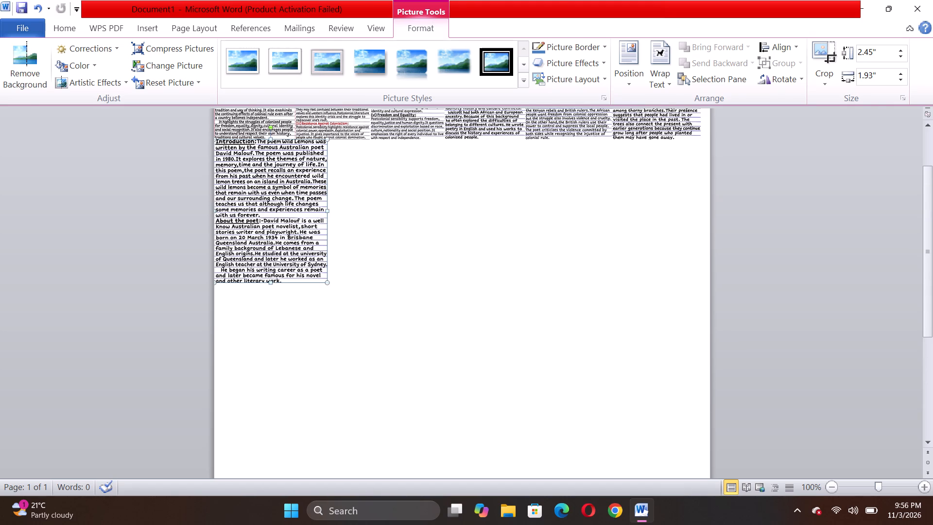
click(136, 28)
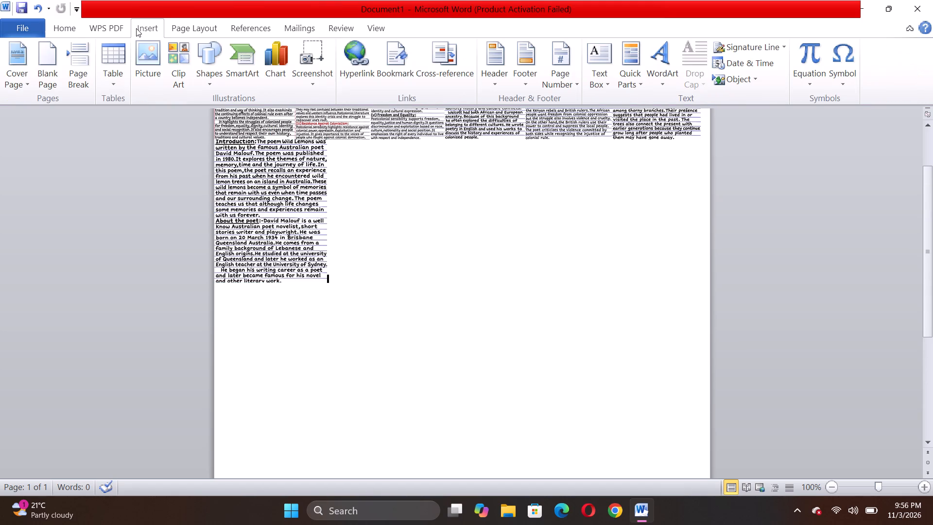
click(140, 55)
click(156, 173)
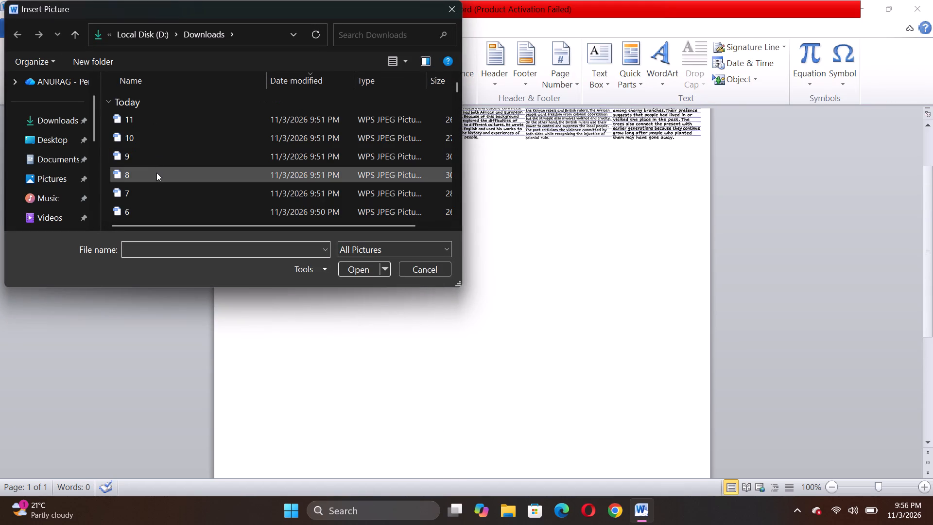
click(348, 275)
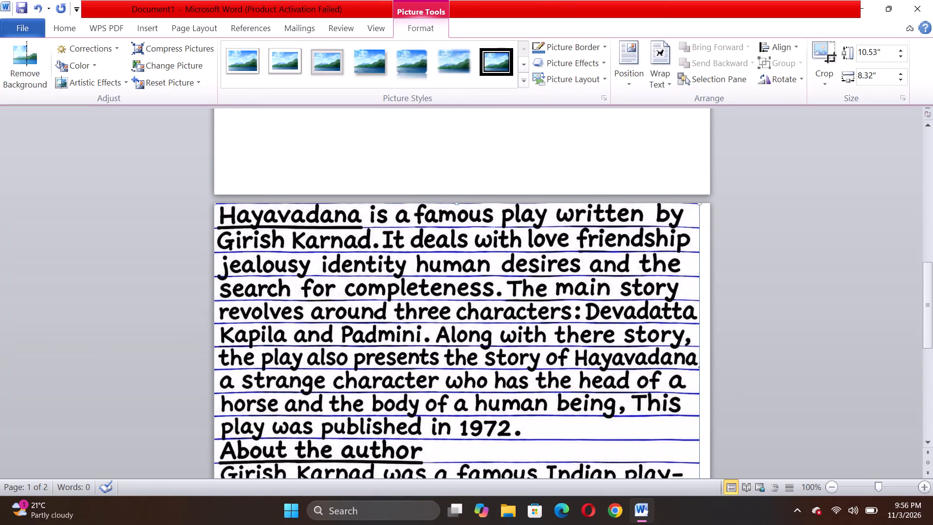
Shrink picture 8 proportionally to about 2.35" high by 1.86" wide so it sits beside picture 7 in the second row.
scroll(556, 432, down, 12)
scroll(604, 442, down, 6)
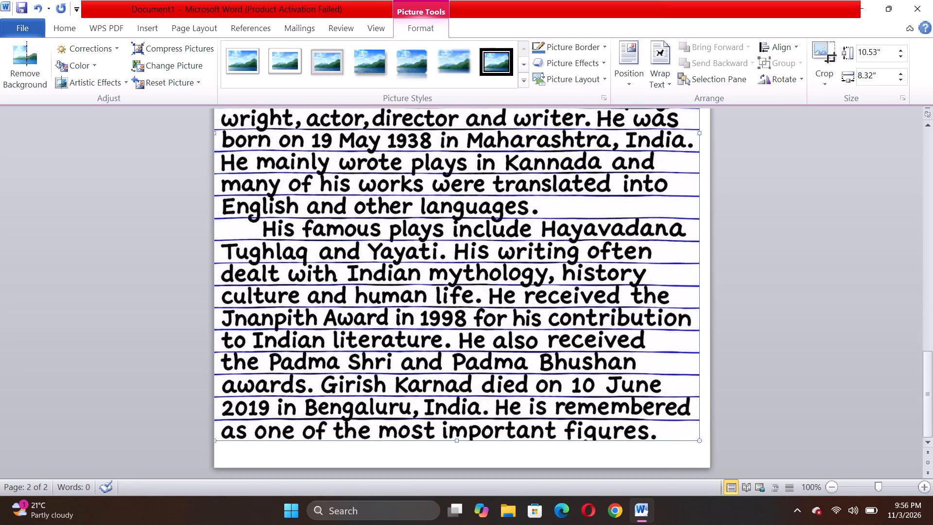
drag(699, 442, 440, 133)
scroll(505, 249, up, 2)
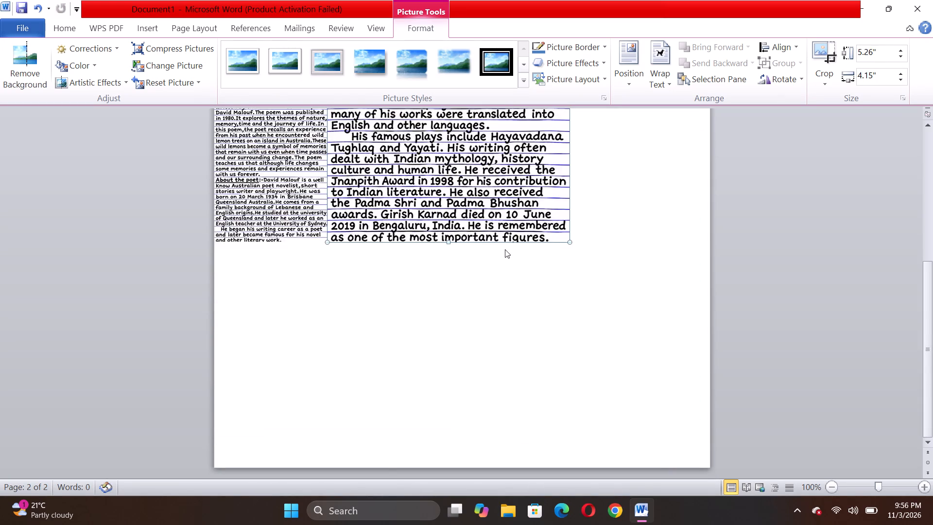
scroll(505, 249, up, 3)
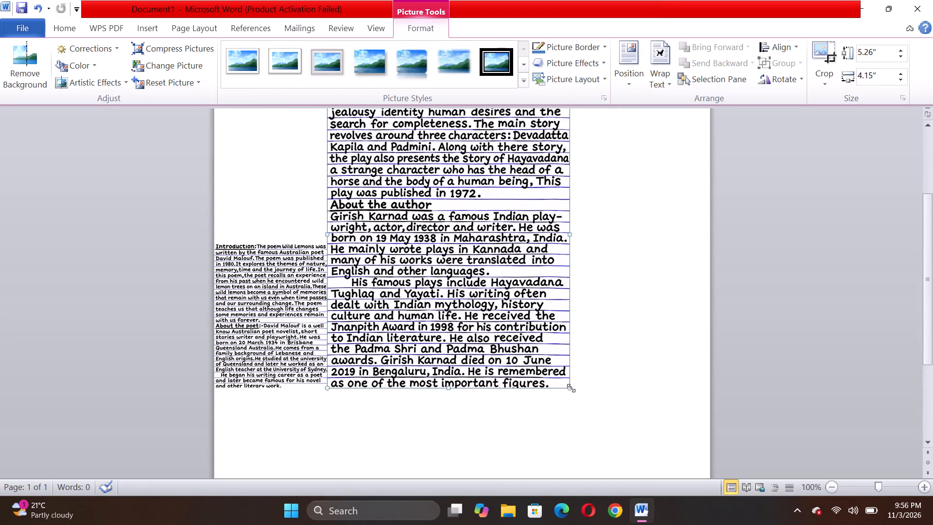
drag(572, 388, 450, 272)
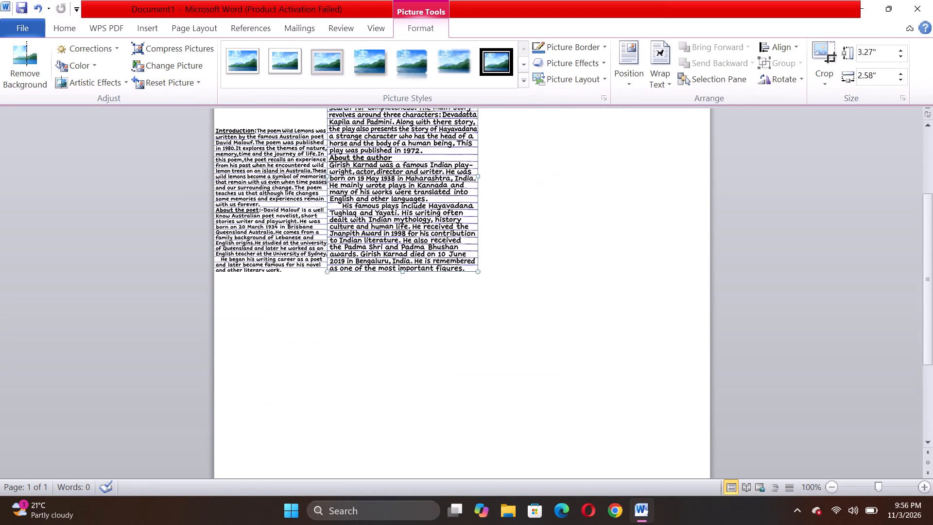
drag(477, 273, 433, 218)
Insert picture 9 from the Downloads folder directly after picture 8 in the second row.
click(493, 224)
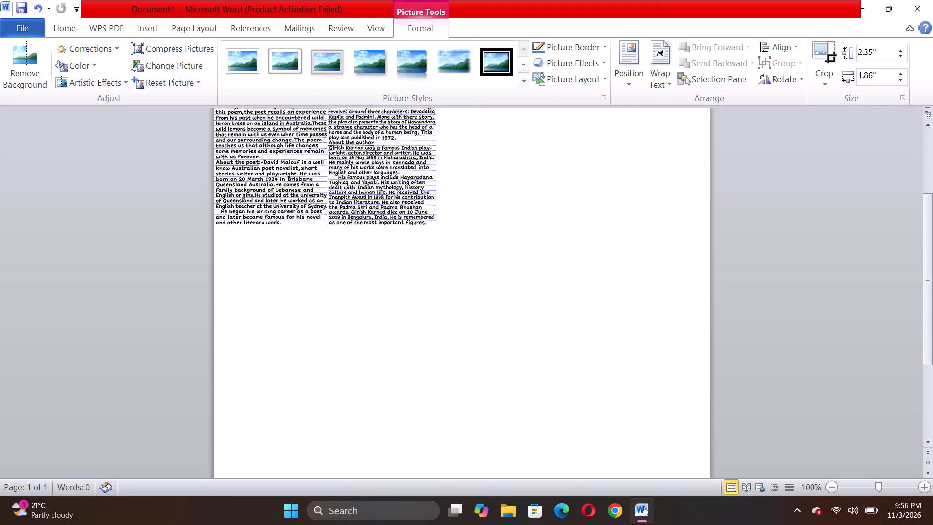
scroll(489, 223, up, 4)
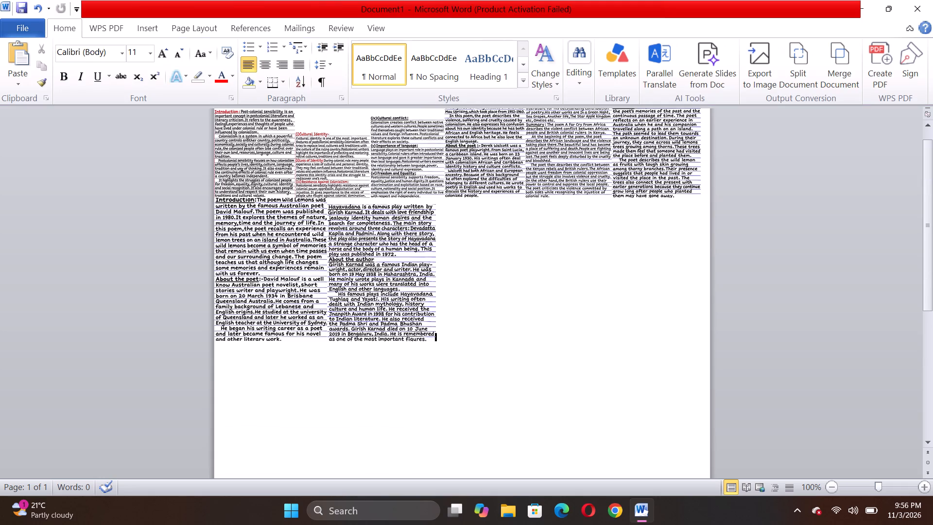
click(135, 25)
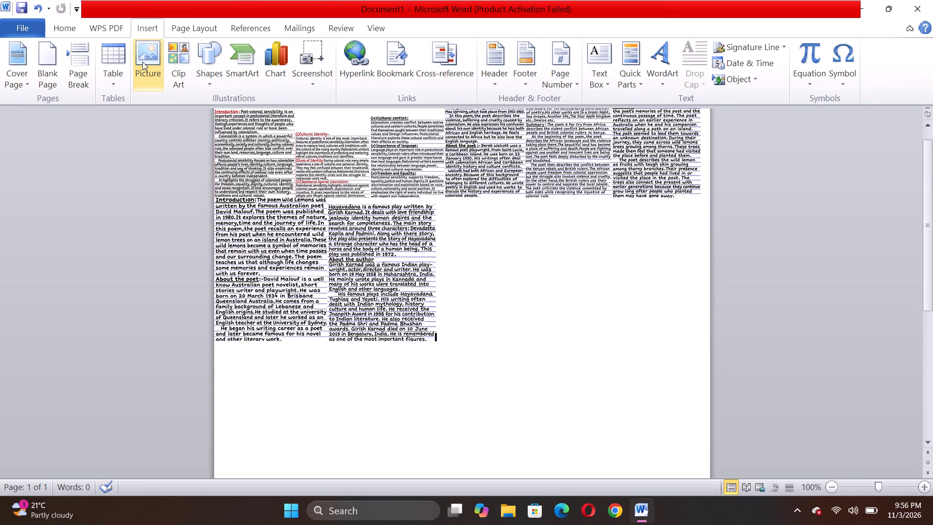
click(143, 62)
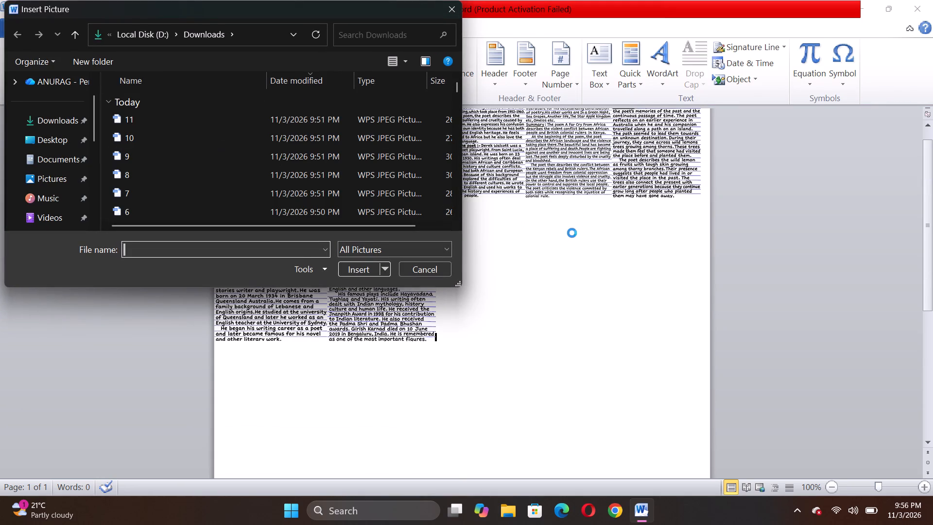
click(455, 11)
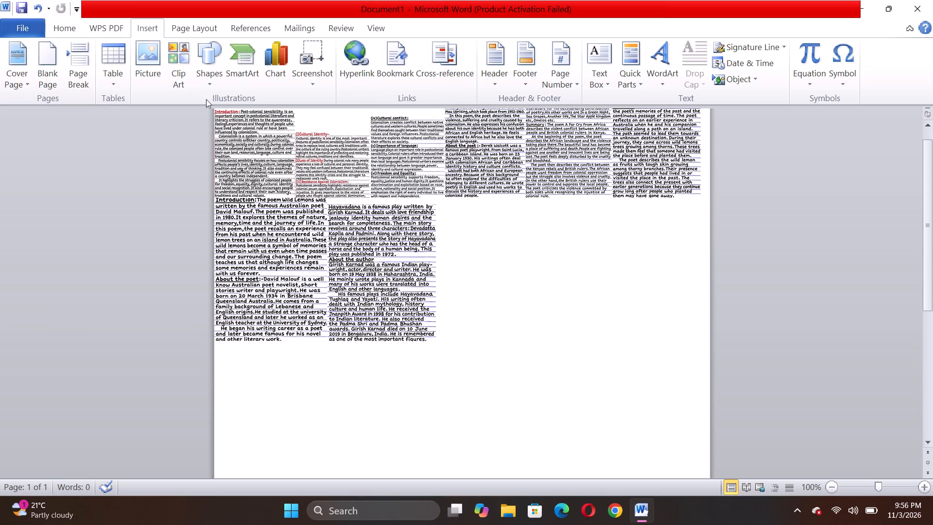
click(158, 72)
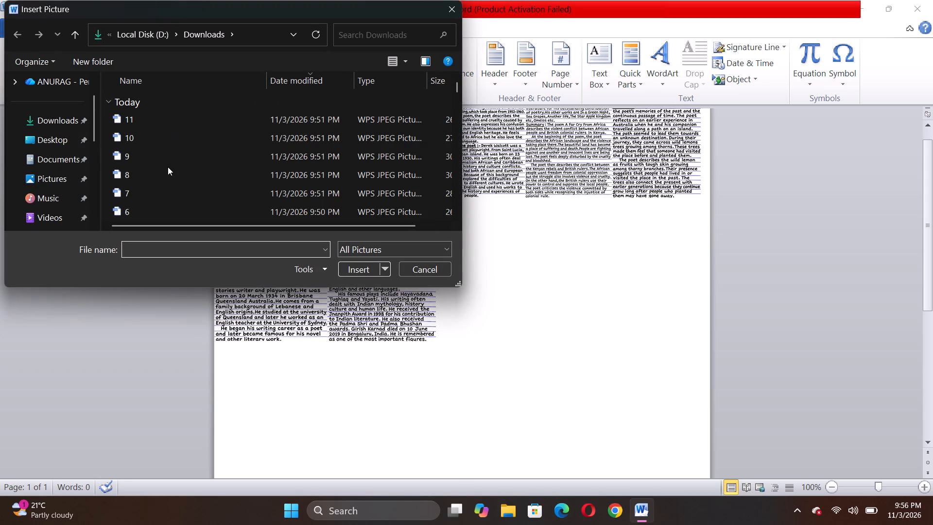
click(168, 161)
click(361, 271)
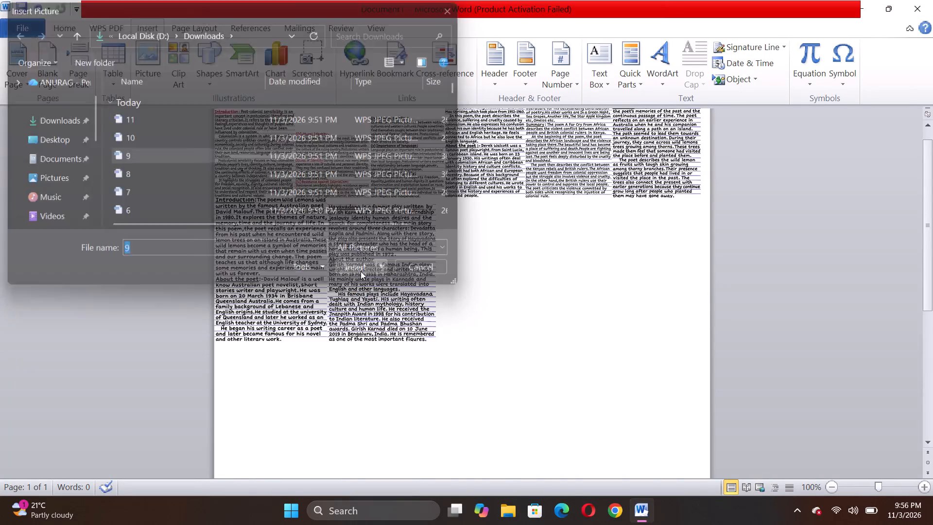
Shrink picture 9 proportionally to about 2.26" high by 1.7" wide so it sits beside picture 8.
scroll(586, 377, down, 6)
scroll(680, 392, down, 6)
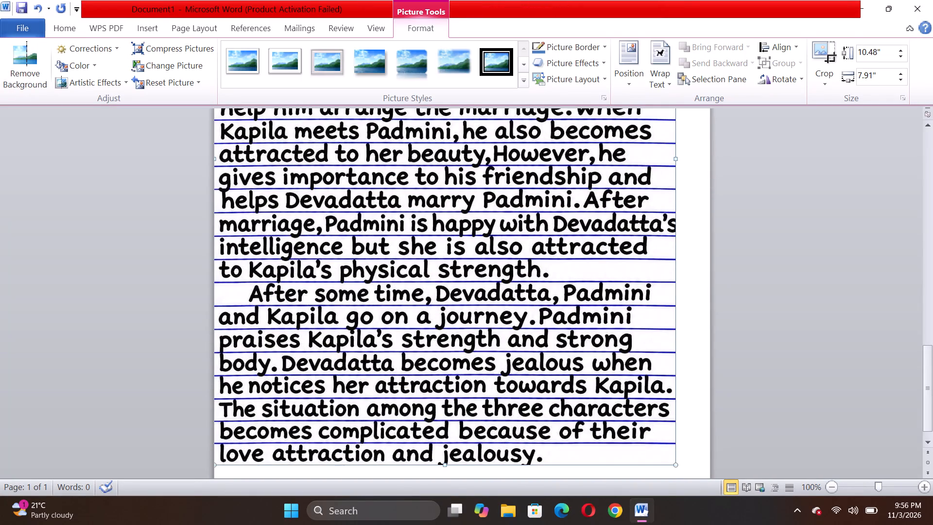
drag(675, 466, 444, 179)
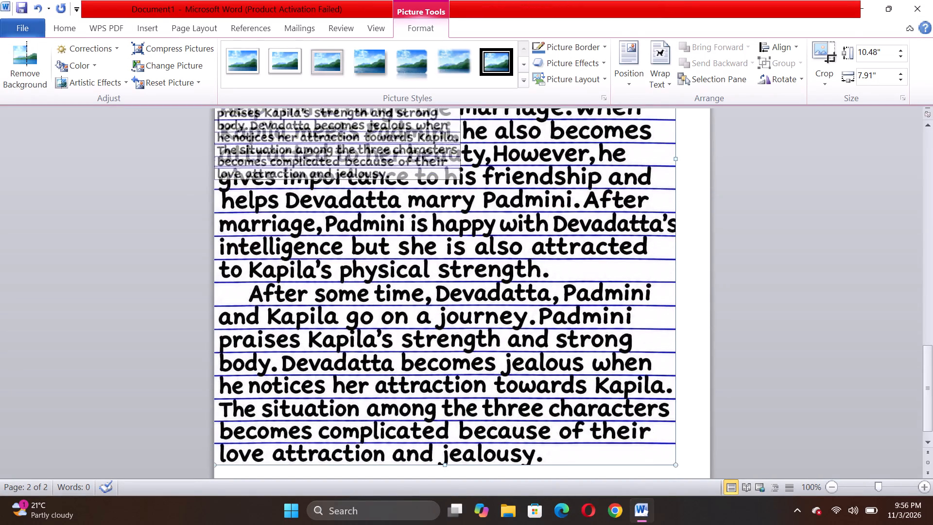
drag(444, 179, 397, 135)
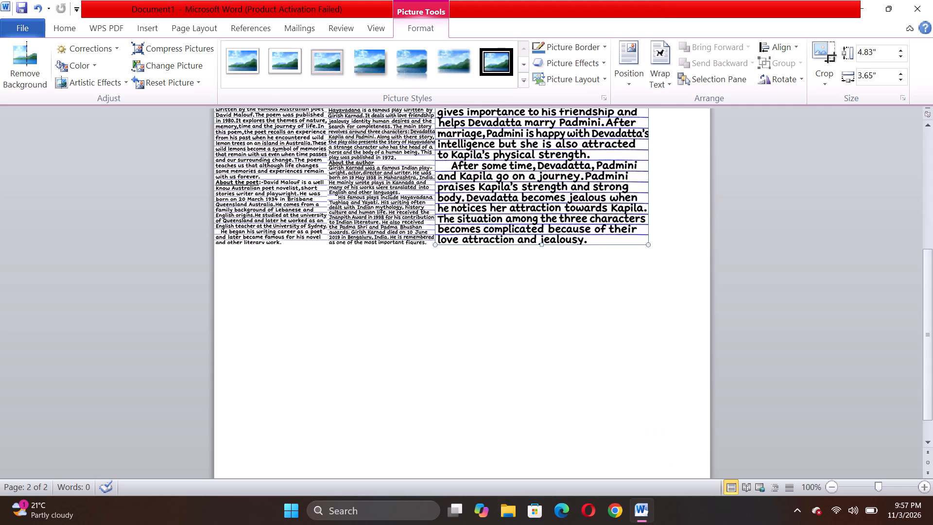
scroll(413, 191, up, 3)
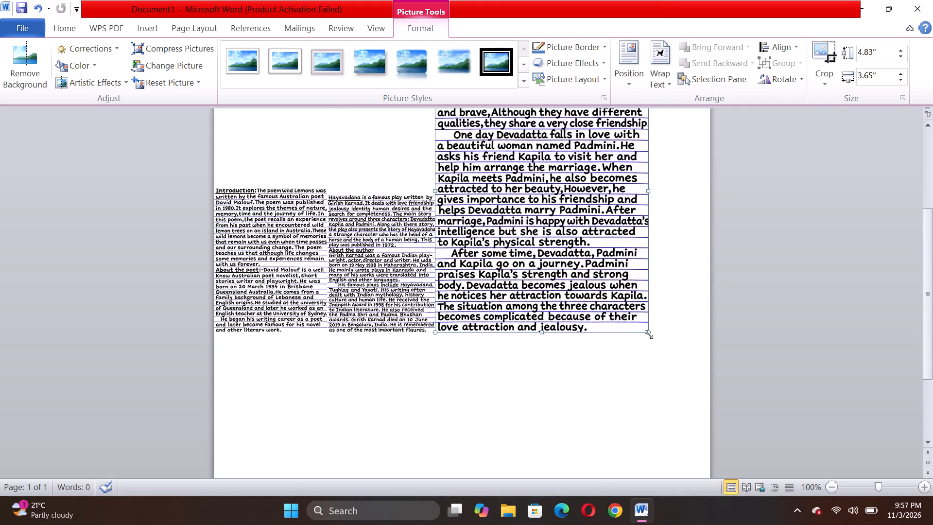
drag(649, 334, 484, 222)
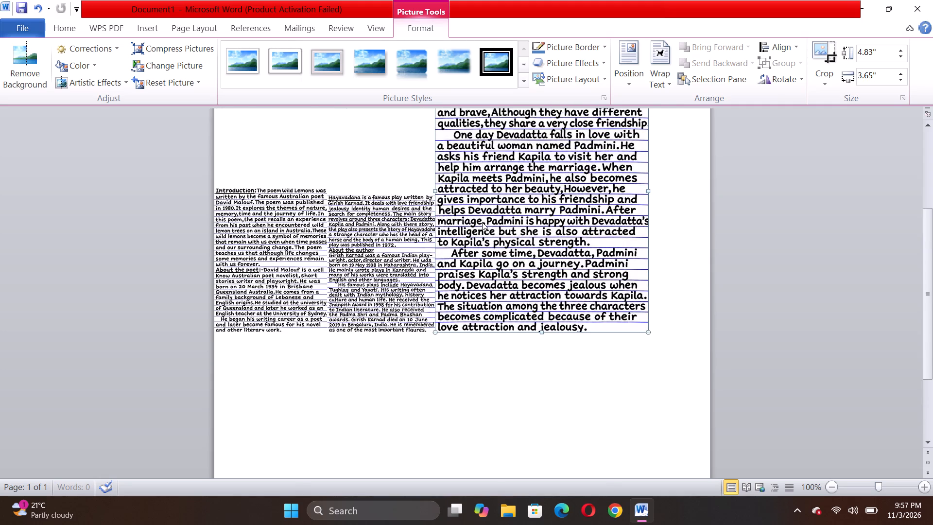
scroll(585, 264, up, 3)
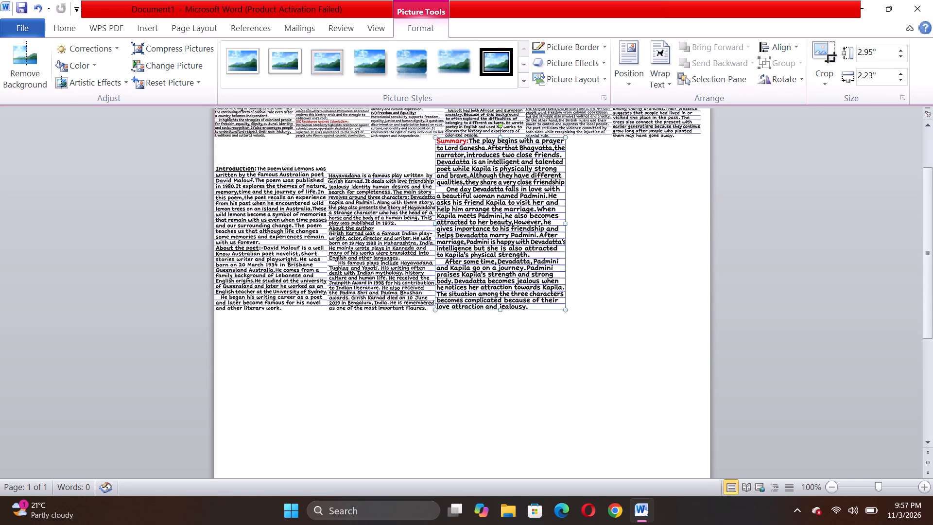
drag(565, 311, 518, 269)
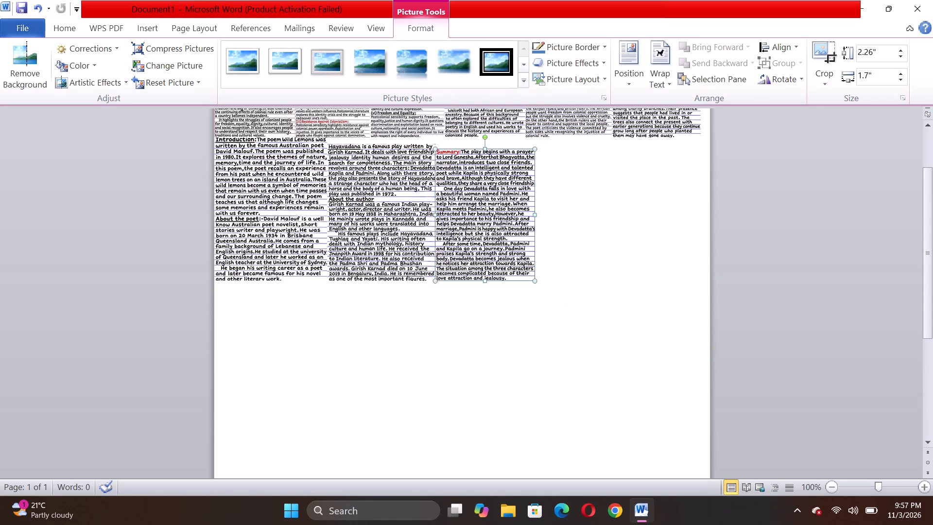
Insert picture 10 from the Downloads folder directly after picture 9.
click(559, 252)
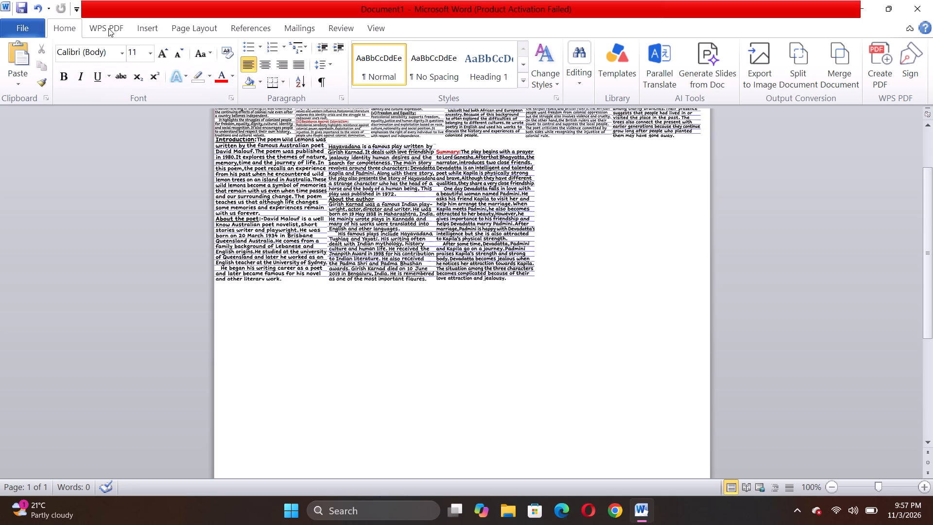
click(144, 31)
click(155, 54)
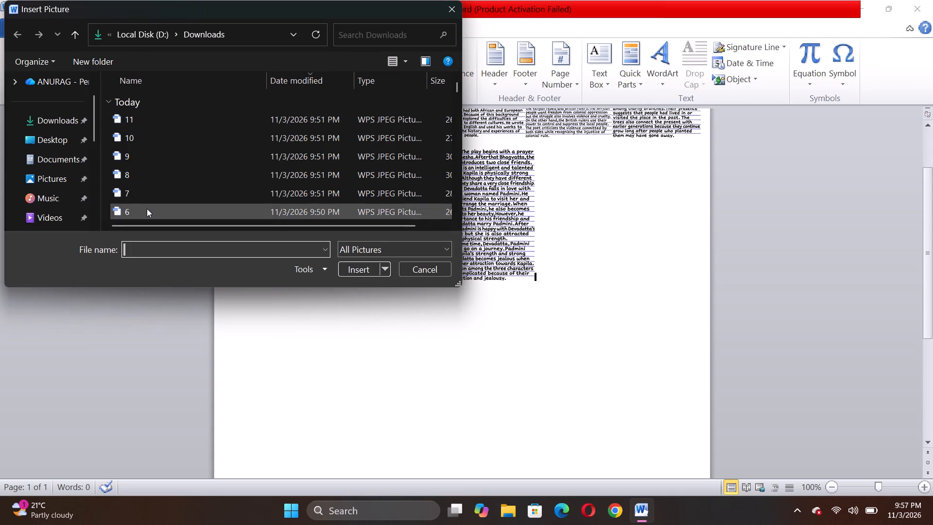
click(173, 137)
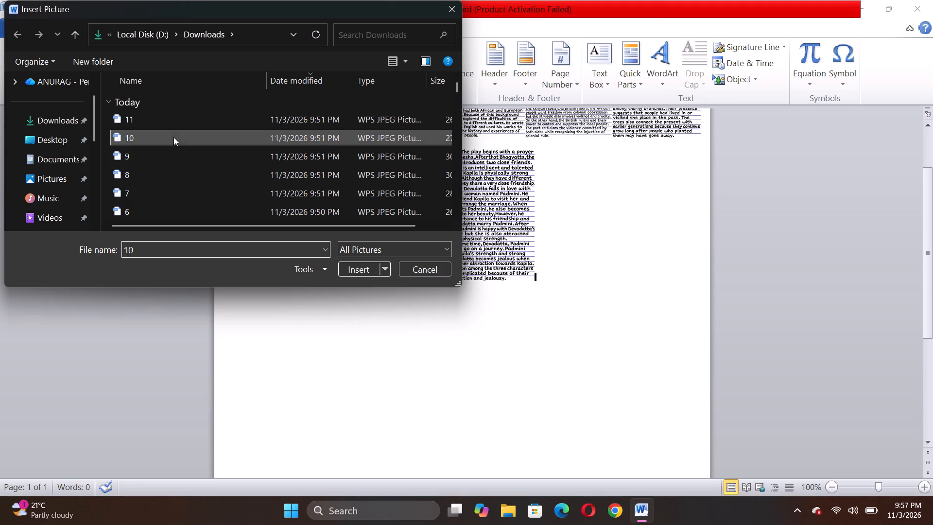
click(369, 273)
Shrink picture 10 proportionally to about 1.61" high by 1.38" wide so it sits beside picture 9 in the second row.
scroll(583, 285, down, 5)
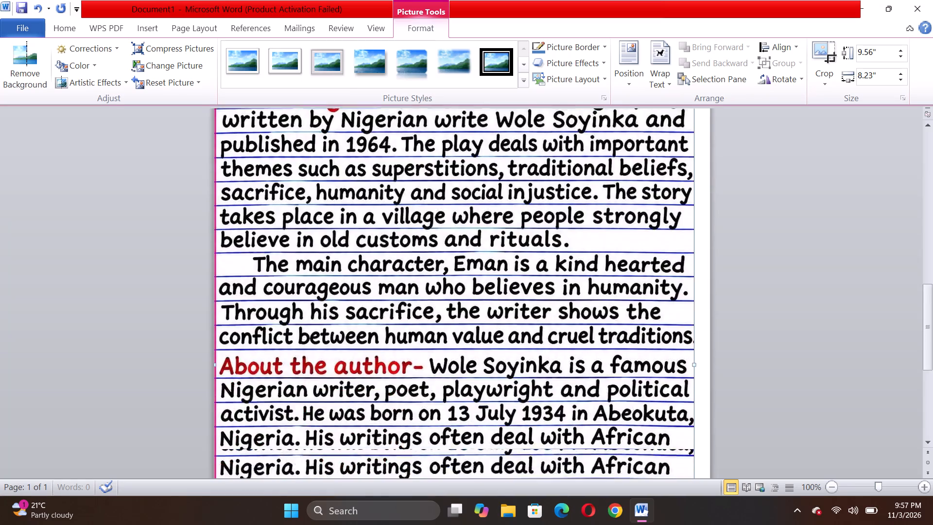
scroll(585, 286, down, 7)
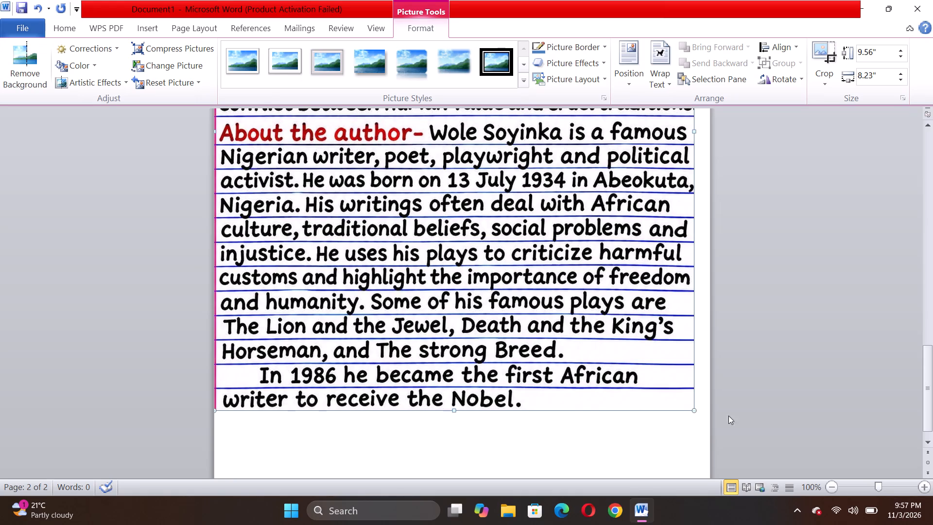
drag(694, 413, 694, 411)
drag(694, 411, 394, 129)
scroll(472, 195, up, 2)
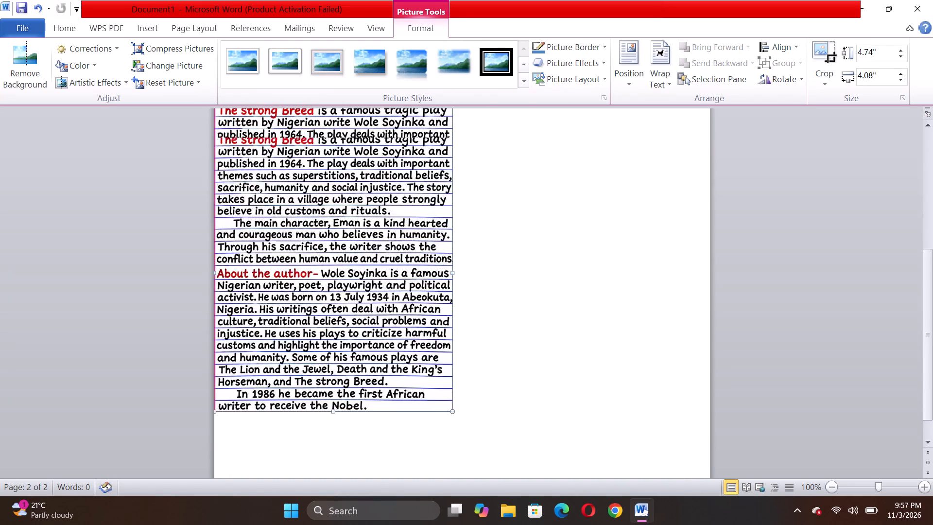
drag(451, 441, 437, 420)
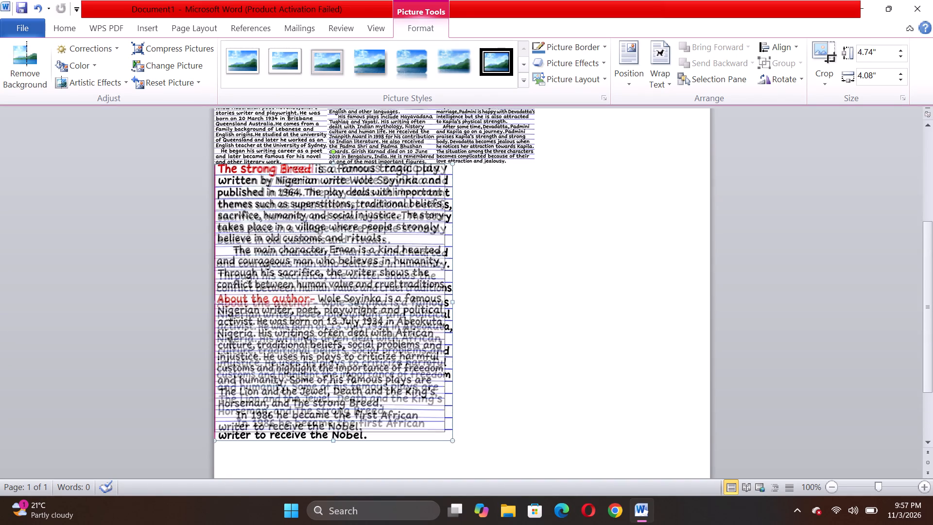
drag(437, 420, 293, 215)
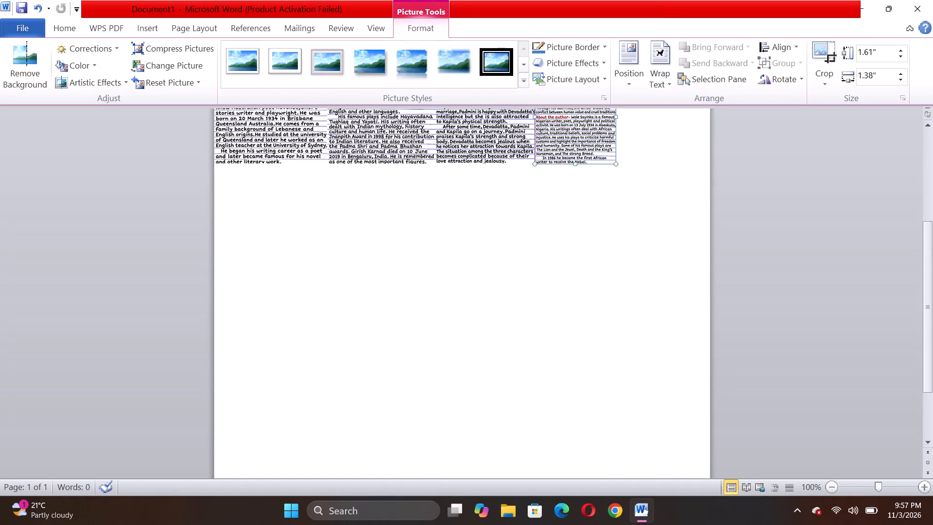
Insert picture 11 from the Downloads folder directly after picture 10.
click(647, 151)
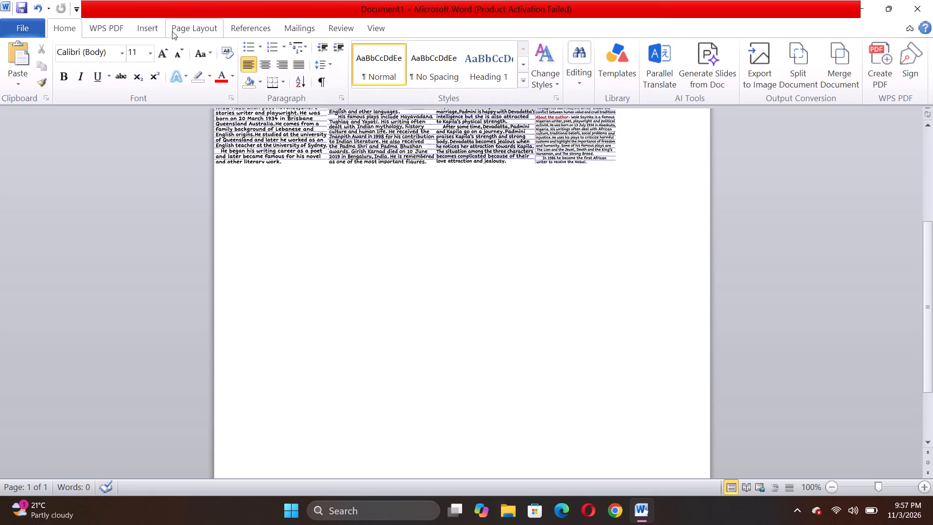
click(156, 29)
click(146, 62)
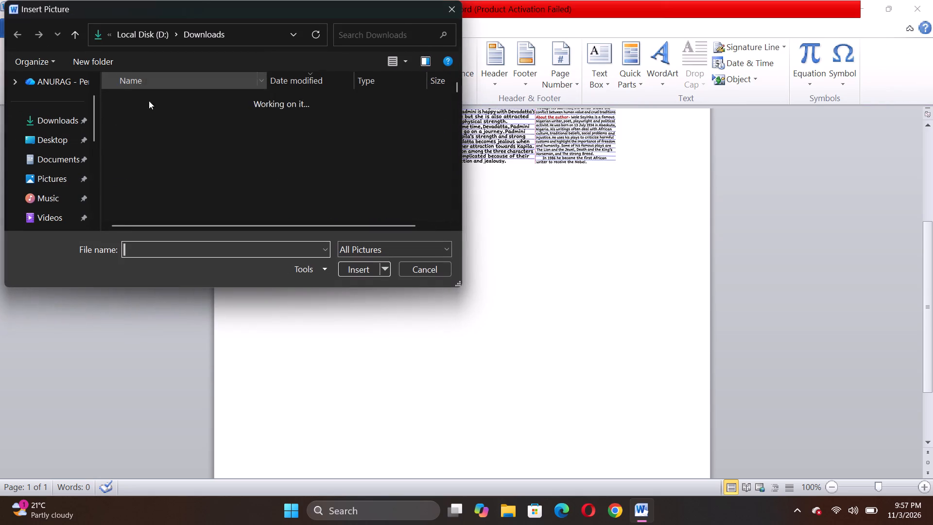
click(155, 122)
click(361, 271)
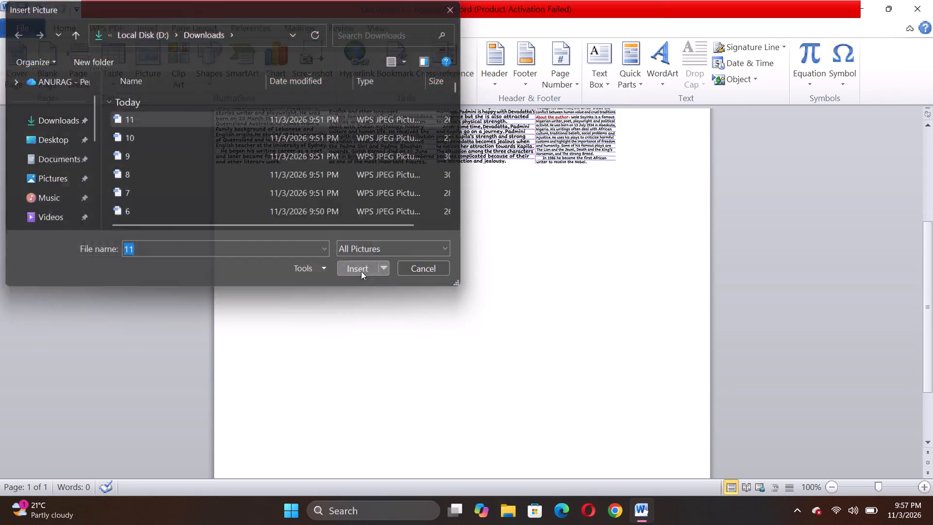
Shrink picture 11 proportionally to about 1.38" high by 1.31" wide so it fits at the end of the second row.
scroll(509, 356, down, 14)
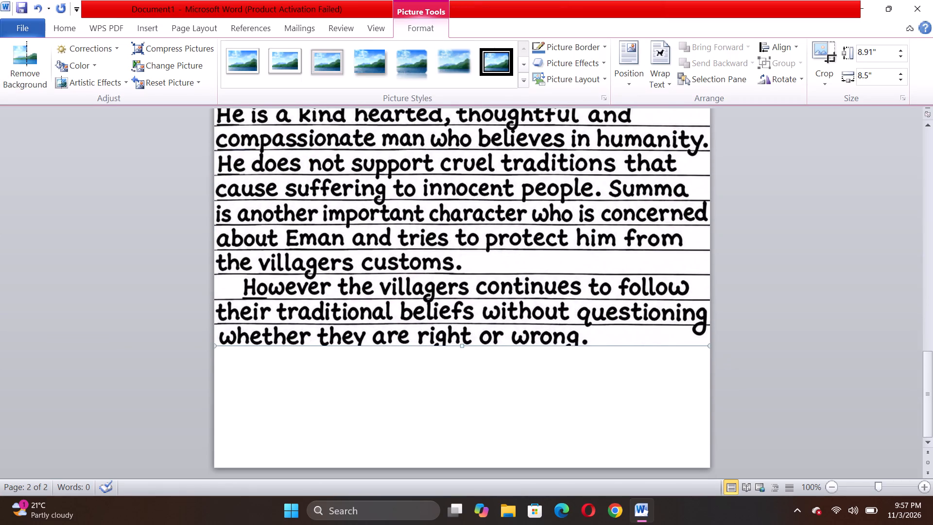
drag(708, 346, 387, 113)
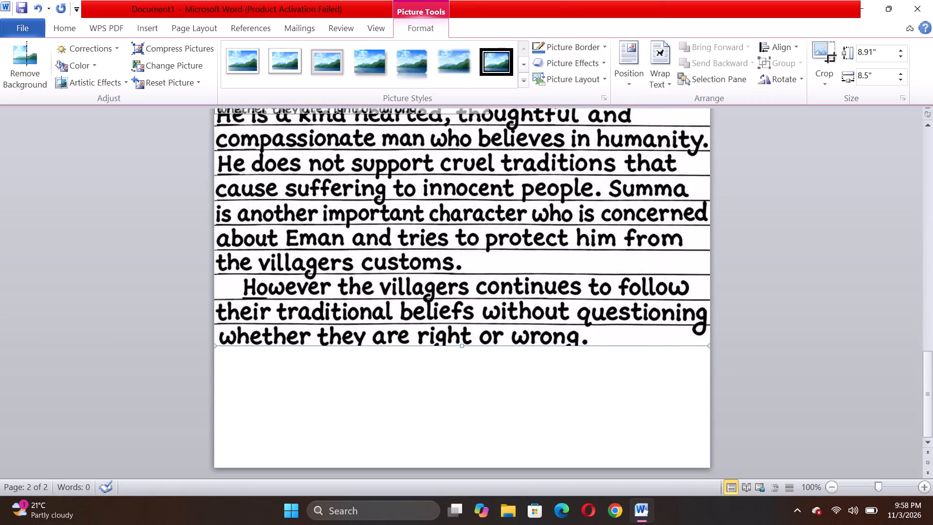
drag(387, 113, 386, 113)
drag(468, 365, 329, 143)
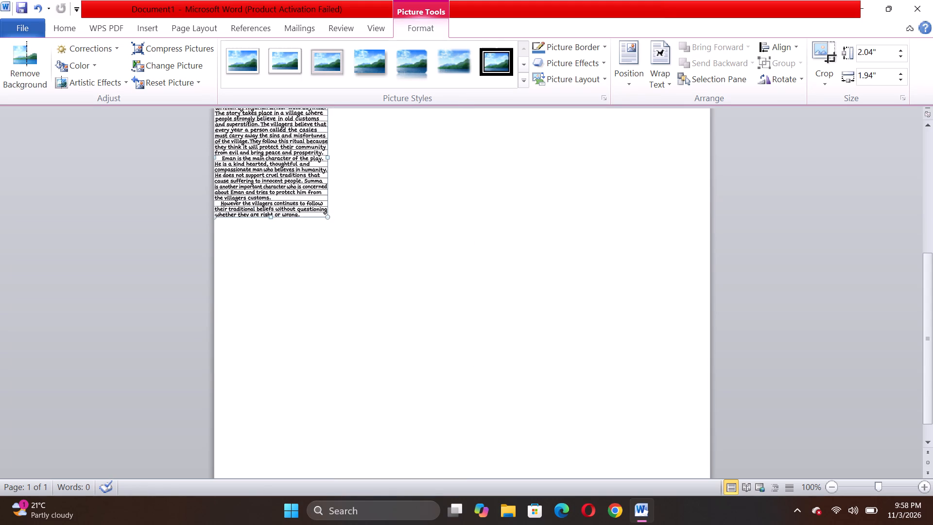
drag(327, 217, 289, 178)
Enlarge picture 1, the post-colonial introduction at the start of the first row, slightly and in proportion.
scroll(538, 271, up, 15)
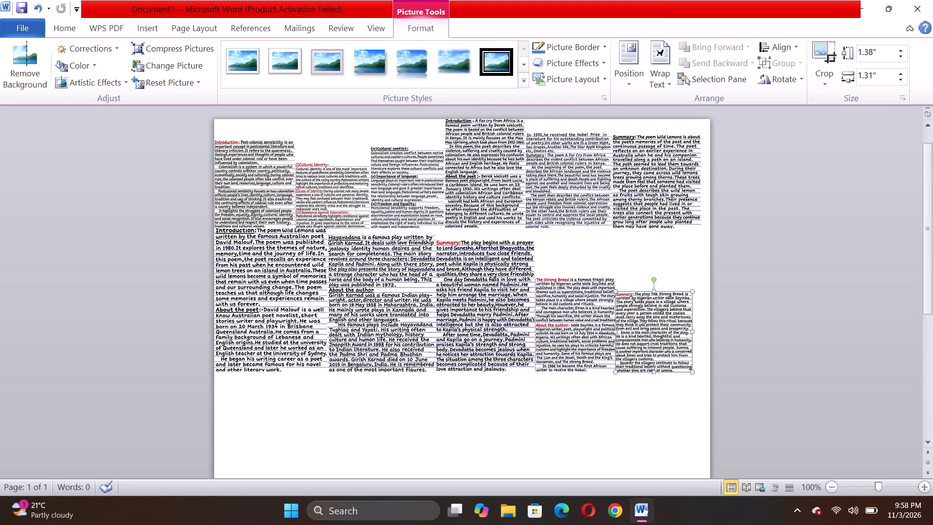
click(261, 178)
drag(297, 139, 310, 133)
Stretch picture 2, the Cultural Identity page beside picture 1, to about 1.46" high by 1.43" wide.
click(335, 183)
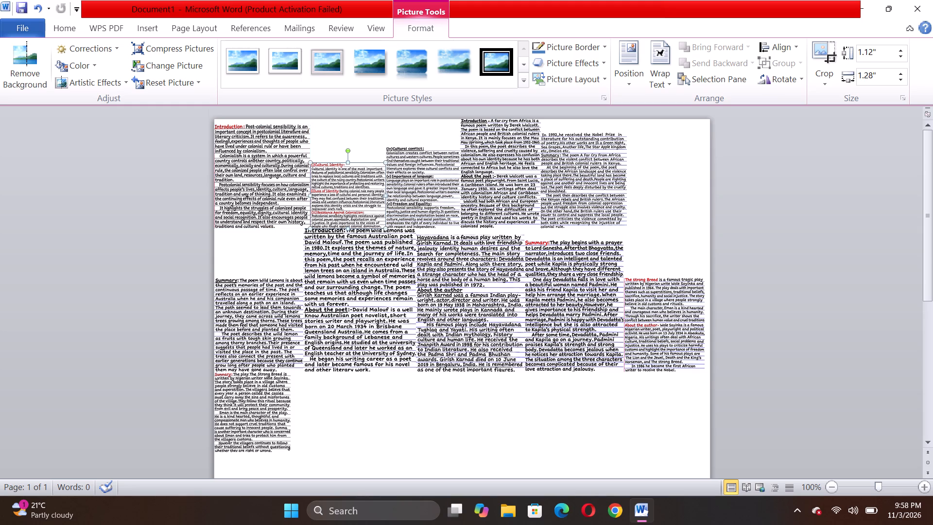
drag(349, 162, 355, 144)
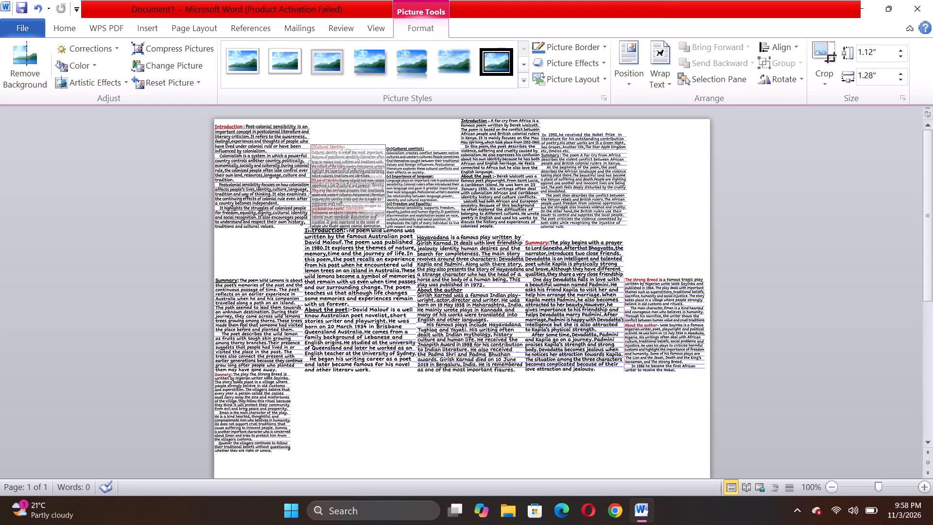
drag(355, 144, 355, 143)
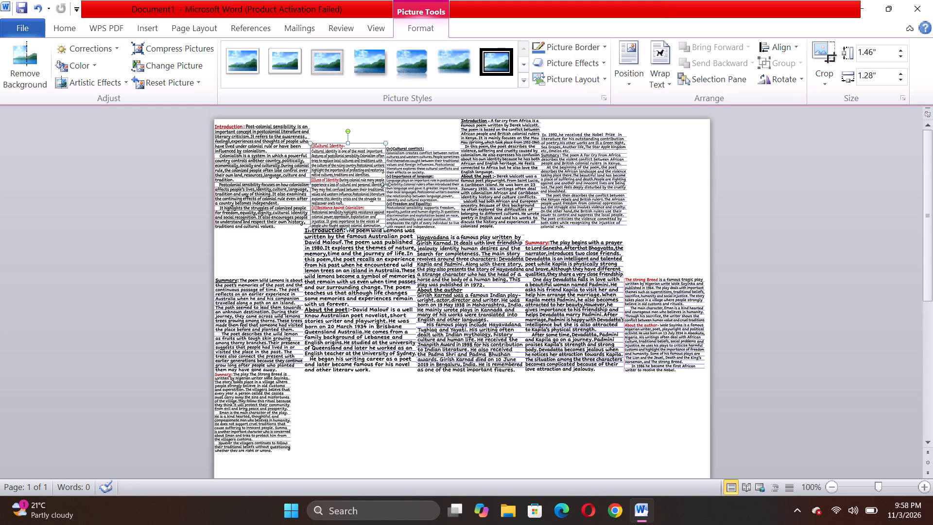
drag(386, 185, 394, 186)
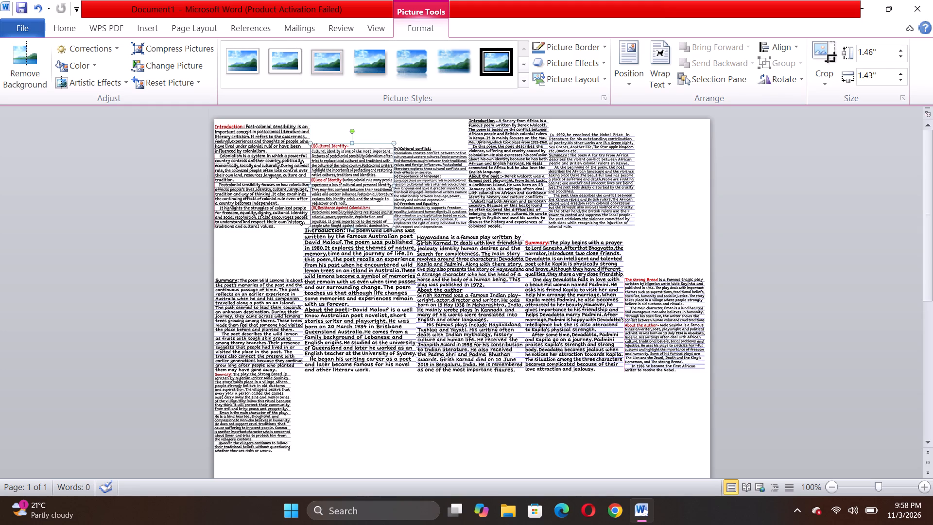
Stretch the Cultural Conflict picture, third in the first row, to about 1.6" high by 1.37" wide.
click(417, 176)
drag(431, 147, 431, 143)
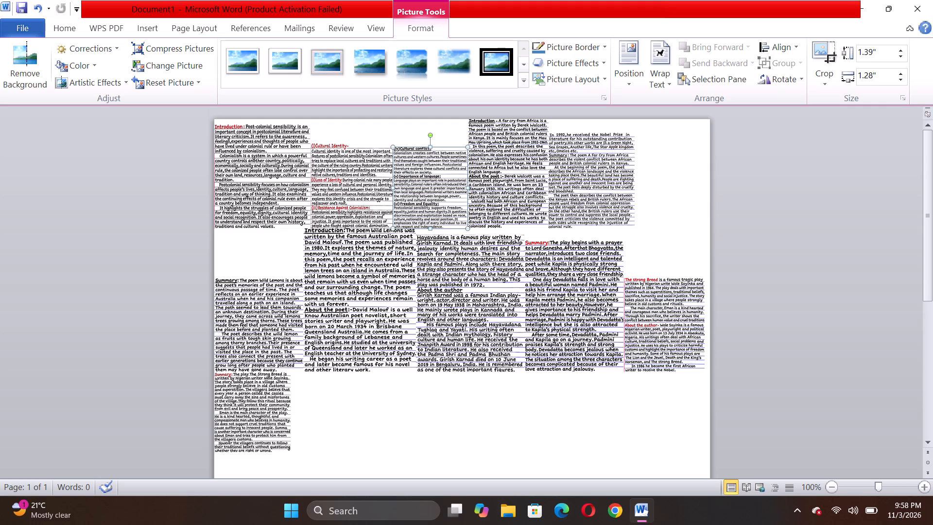
drag(431, 143, 432, 135)
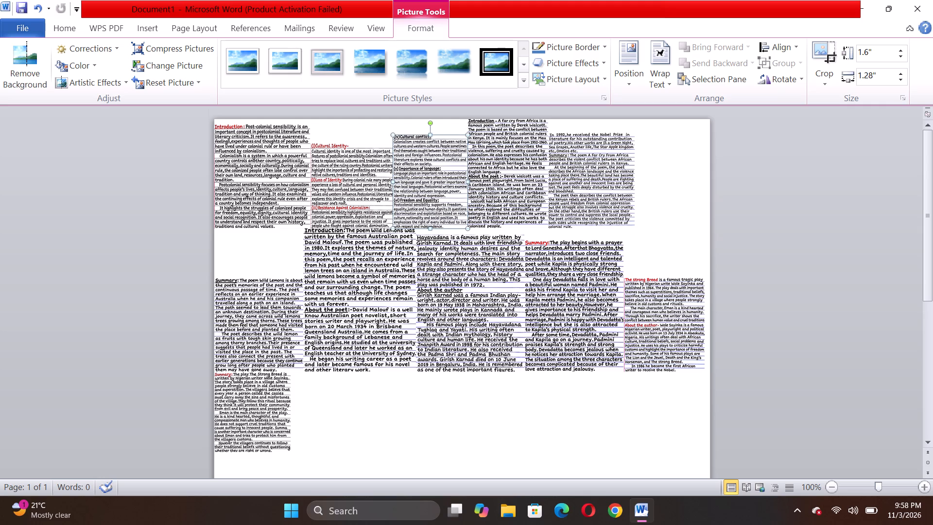
click(469, 183)
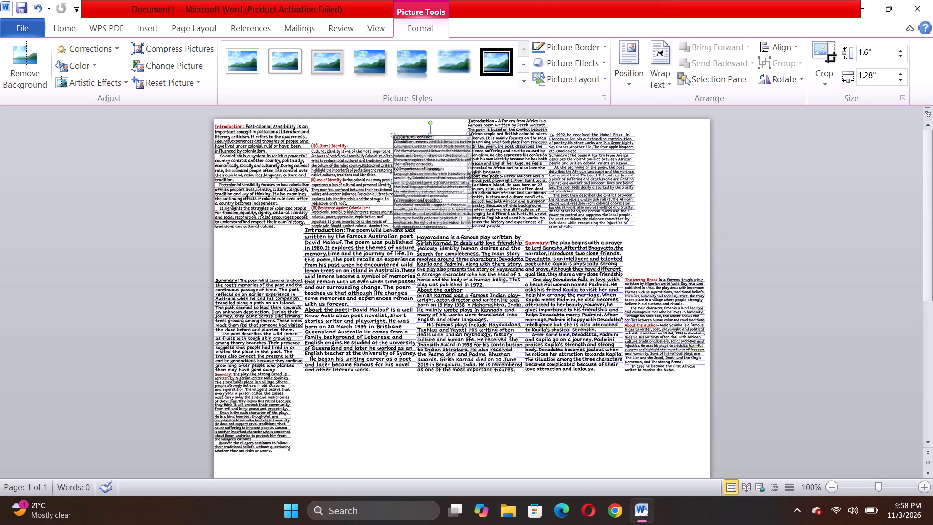
Widen the A Far Cry from Africa introduction picture in the first row to about 1.48".
click(530, 189)
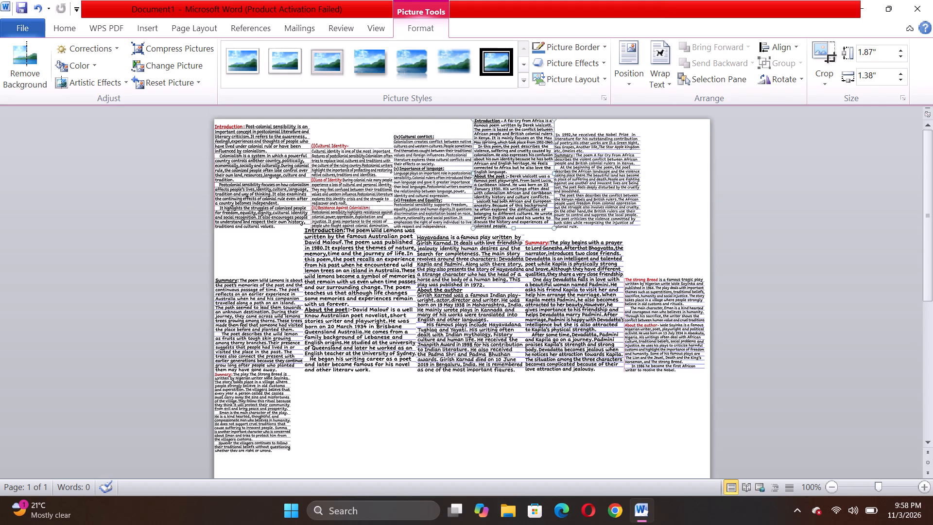
drag(553, 173, 559, 173)
Increase the height of the Nobel Prize page picture at the end of the first row to about 1.74".
click(600, 170)
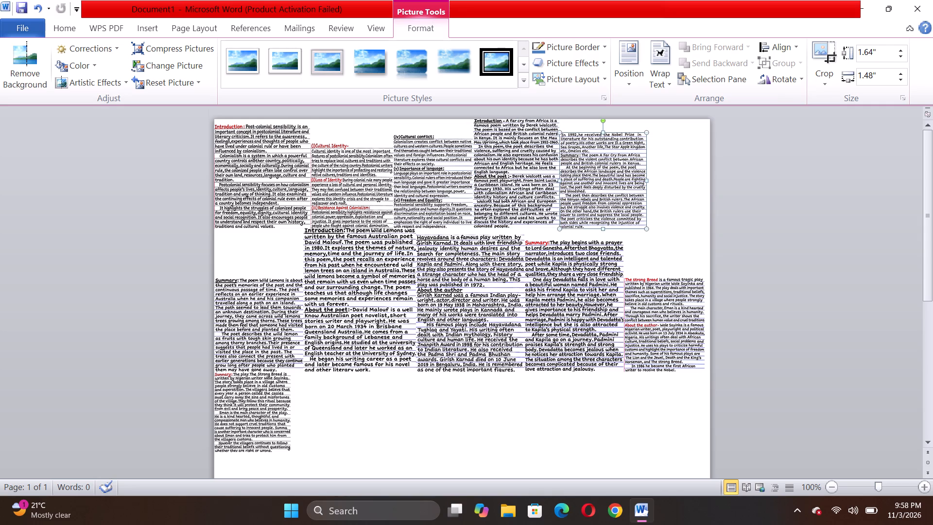
click(603, 131)
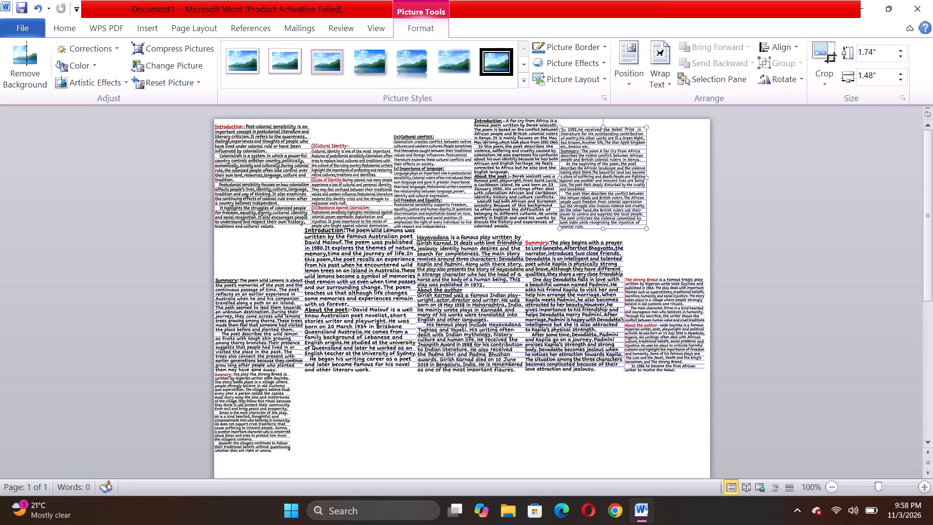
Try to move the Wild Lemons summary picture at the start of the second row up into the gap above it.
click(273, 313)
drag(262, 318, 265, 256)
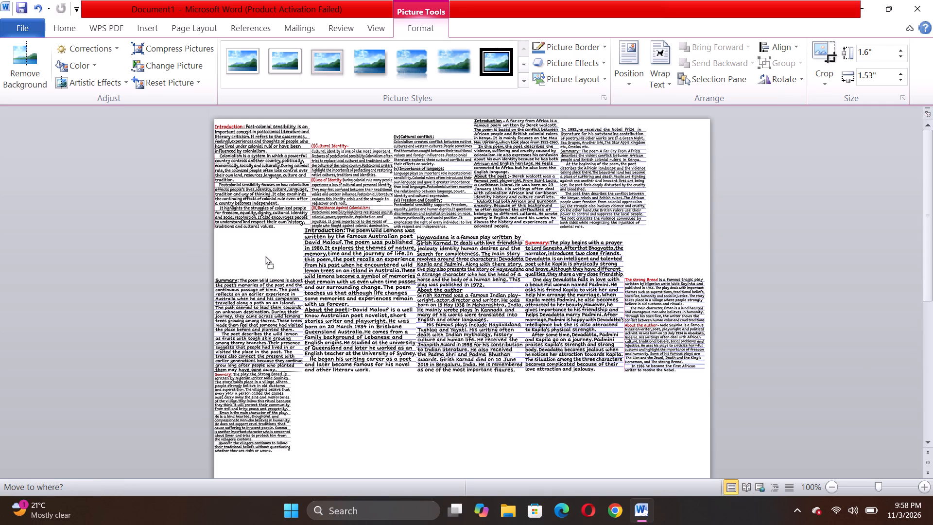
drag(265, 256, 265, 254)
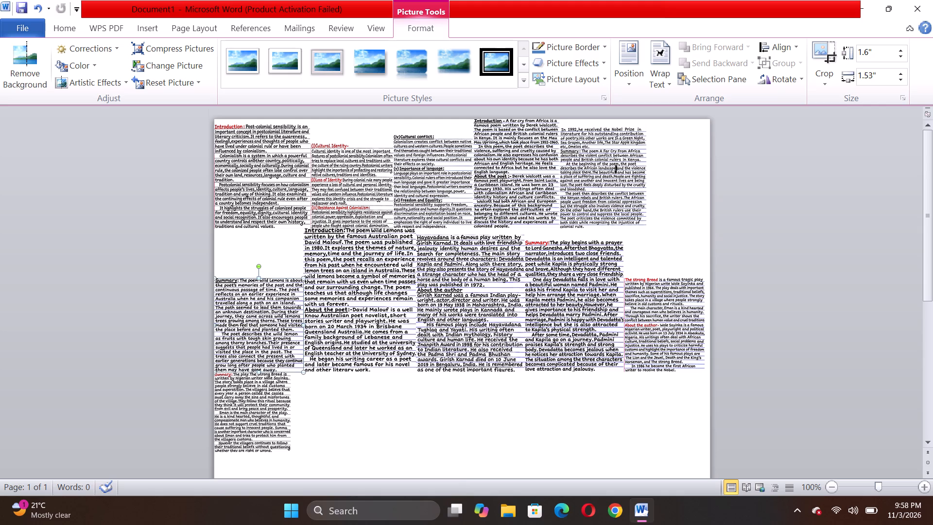
Shrink the Wild Lemons introduction picture in the second row proportionally to about 2.1" high by 1.66" wide.
click(319, 280)
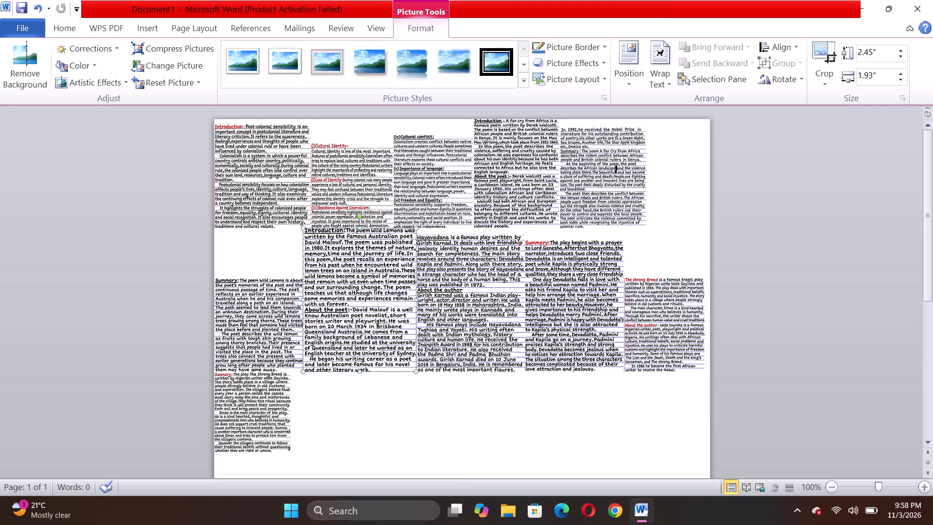
drag(416, 227, 400, 259)
Shrink the Hayavadana introduction picture in the second row proportionally to bring it closer to its neighbours' height.
click(455, 247)
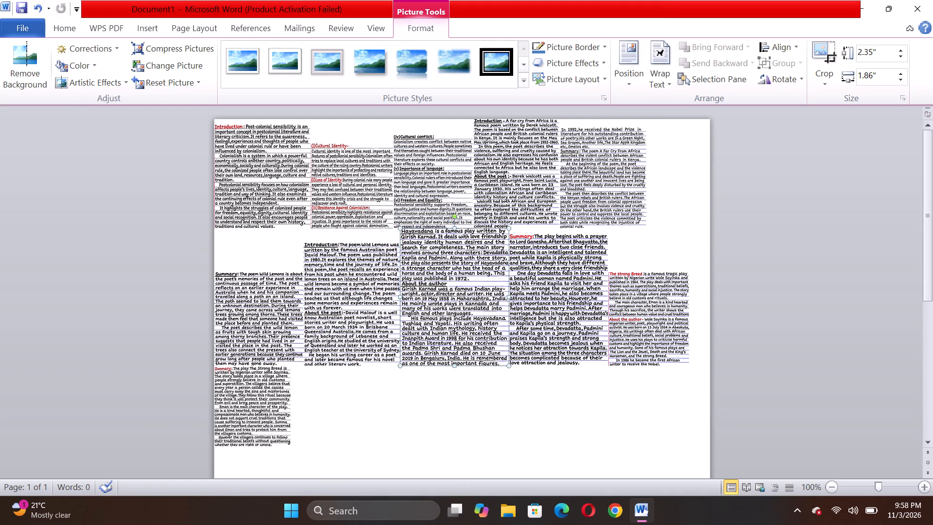
drag(507, 230, 490, 253)
Shrink the Hayavadana summary picture in the second row proportionally to about 1.93" high by 1.46" wide.
click(543, 264)
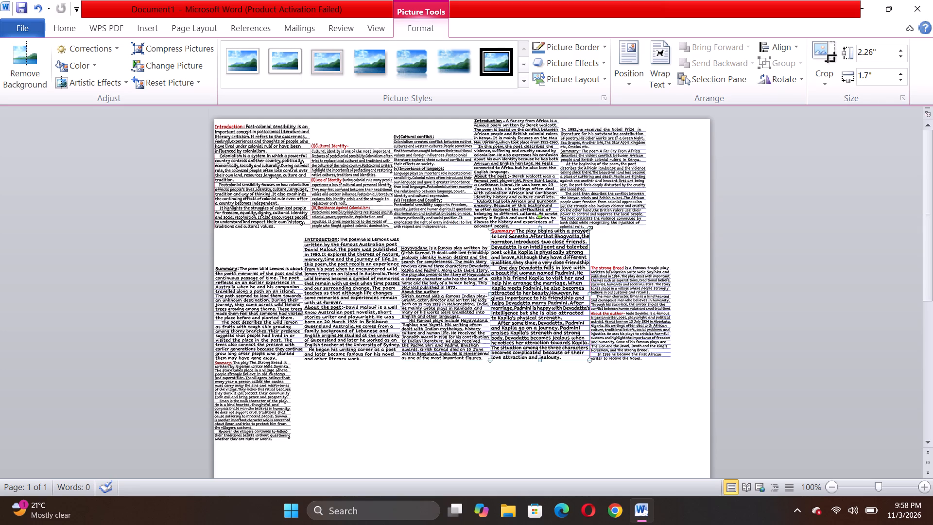
drag(588, 229, 575, 255)
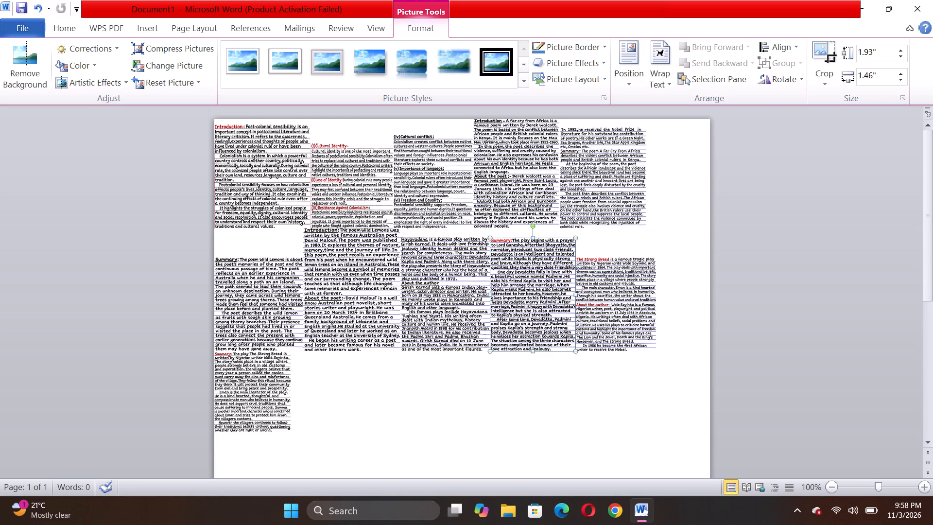
Shrink the Wild Lemons introduction picture proportionally to about 1.97" high by 1.55" wide.
click(326, 263)
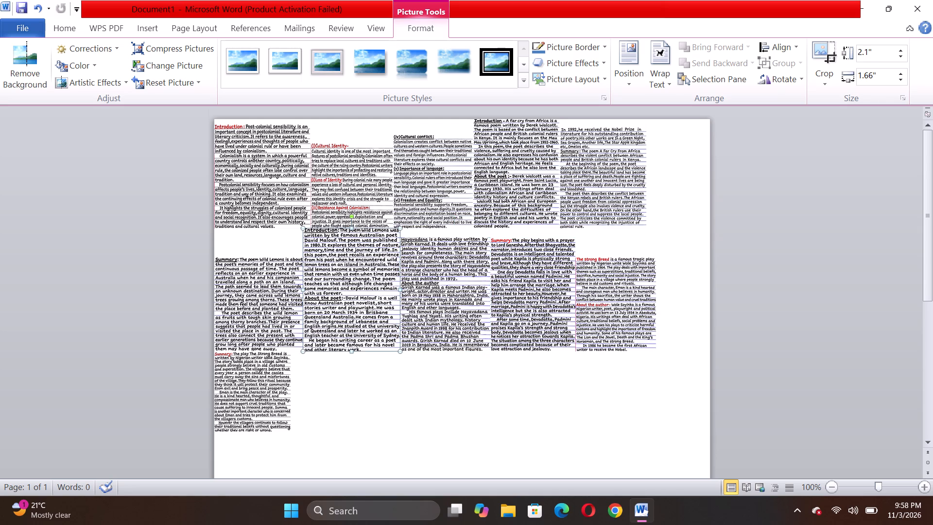
drag(401, 229, 396, 238)
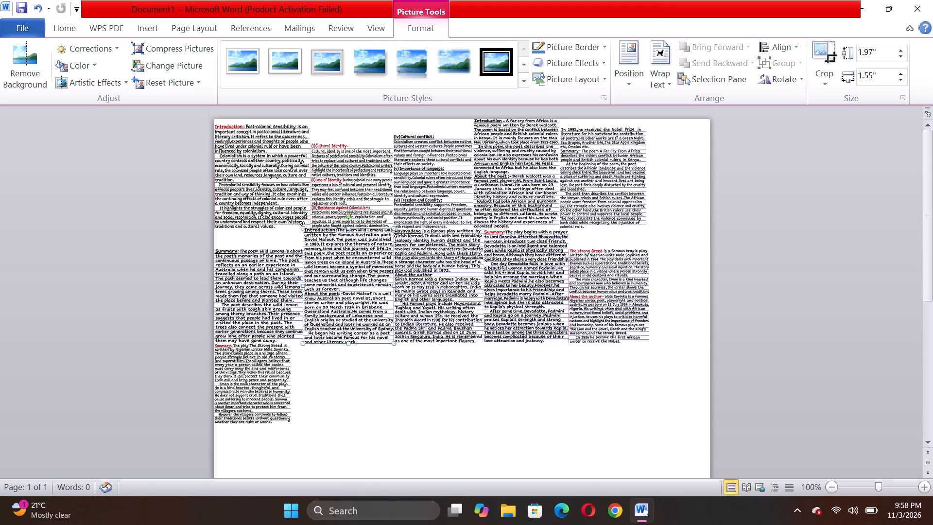
Stretch The Strong Breed introduction picture at the end of the second row to about 1.81" high by 1.48" wide.
click(590, 279)
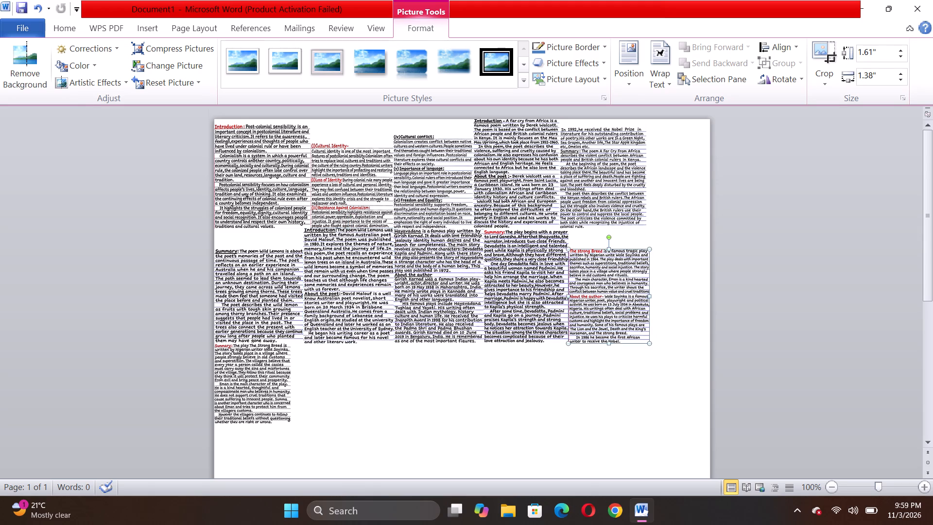
drag(607, 247, 611, 239)
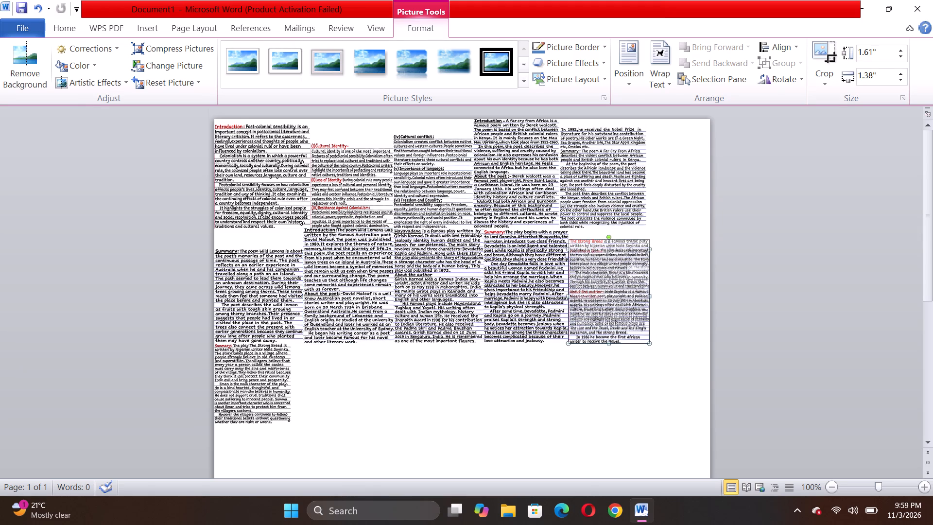
drag(611, 239, 611, 238)
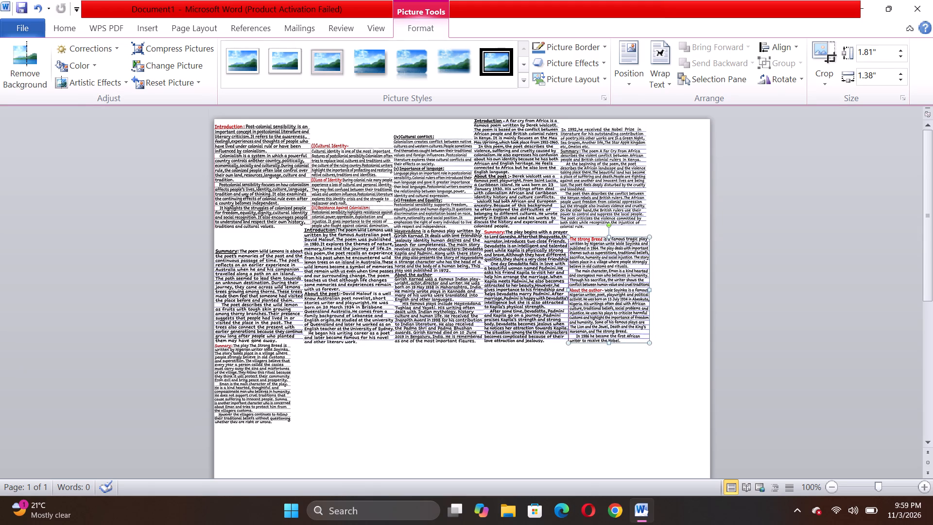
drag(650, 290, 655, 290)
Widen the Hayavadana summary picture in the second row to about 1.51".
click(516, 290)
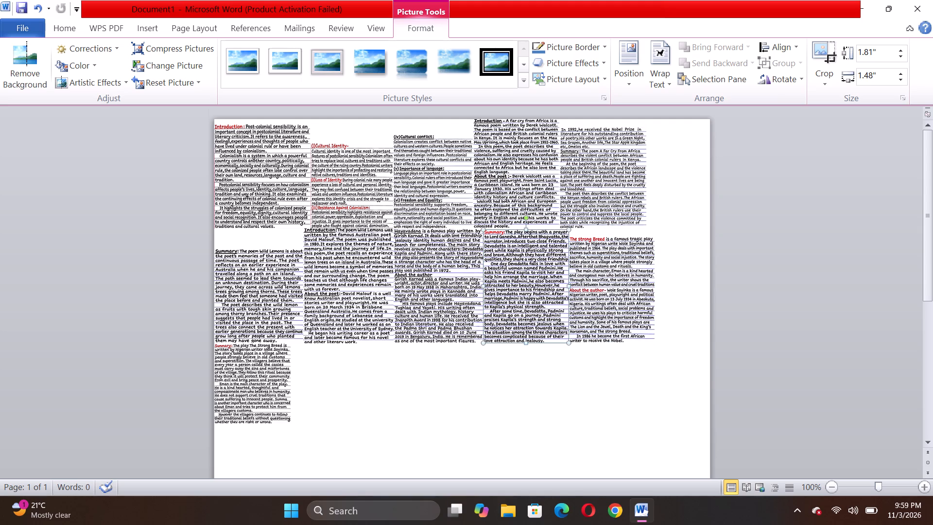
click(568, 287)
Stretch picture 11, The Strong Breed summary in the third row, to about 1.46" high by 1.37" wide.
click(445, 292)
click(268, 391)
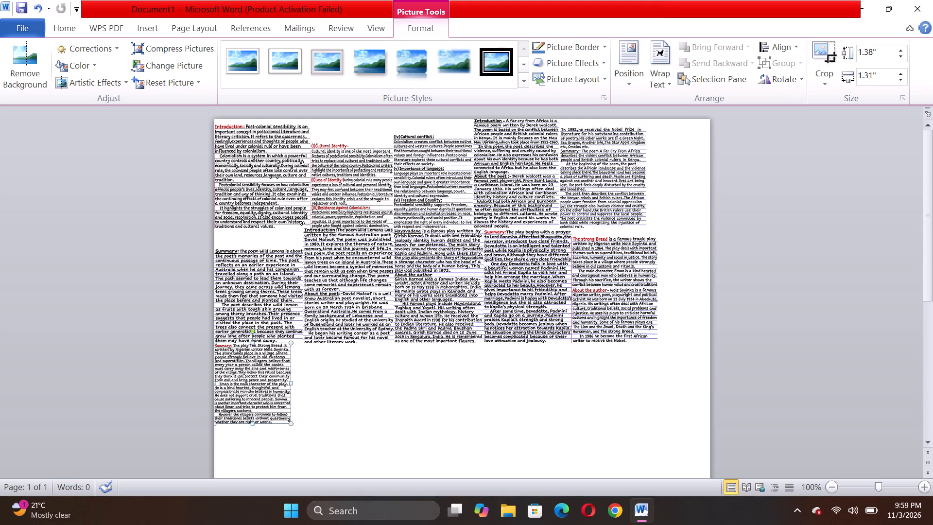
drag(289, 385, 294, 385)
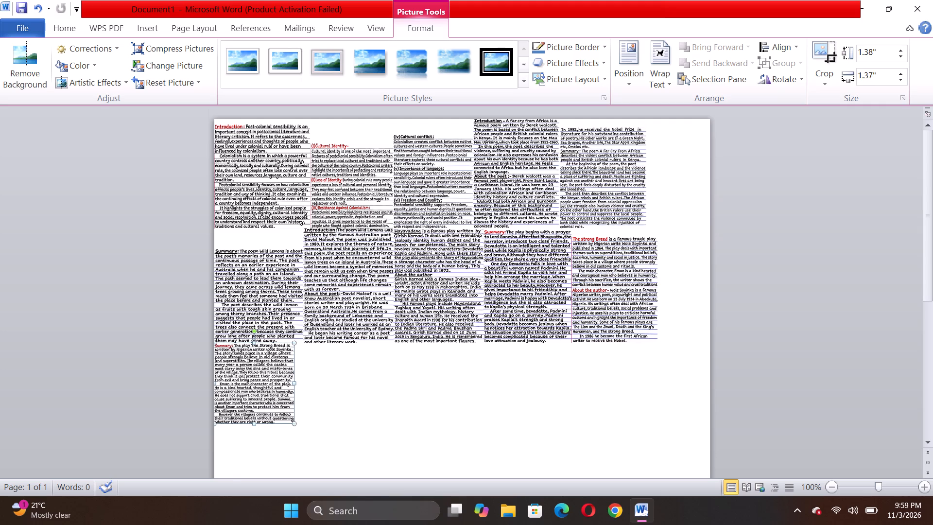
drag(253, 423, 255, 428)
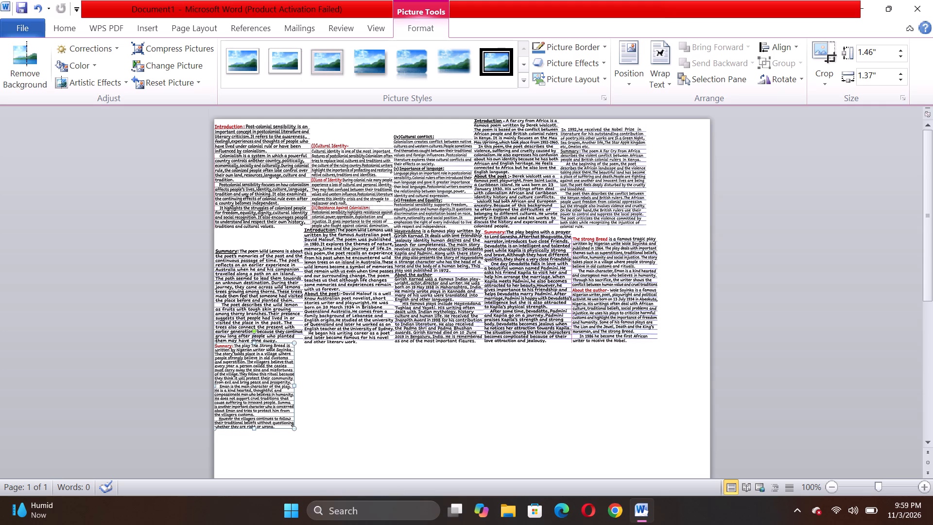
Increase the height of picture 2, the Cultural Identity page in the first row, to about 1.6".
click(341, 174)
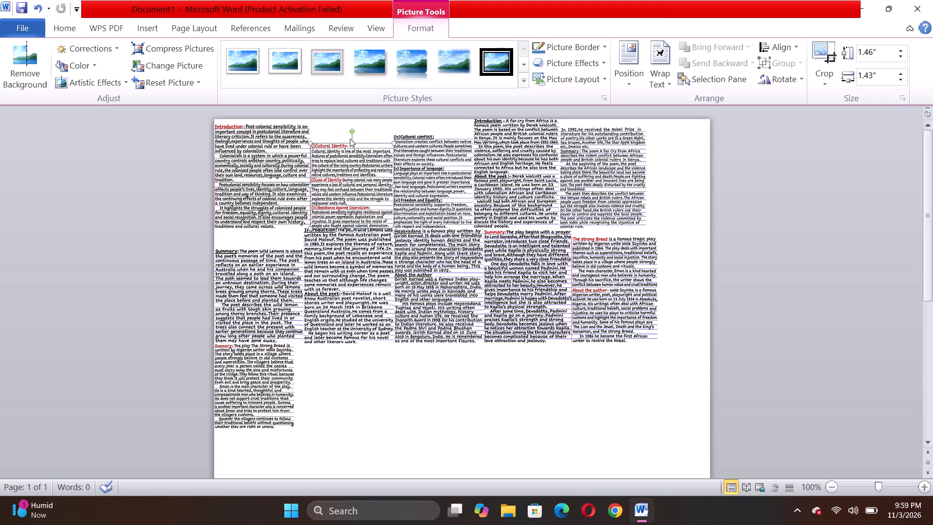
drag(351, 142, 355, 137)
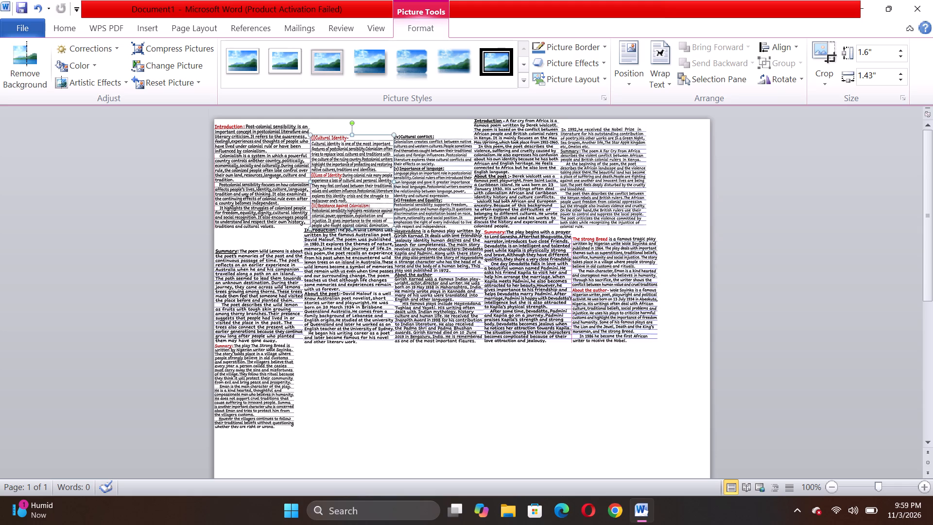
click(384, 197)
Widen the Cultural Conflict picture in the first row slightly, keeping its height.
click(419, 172)
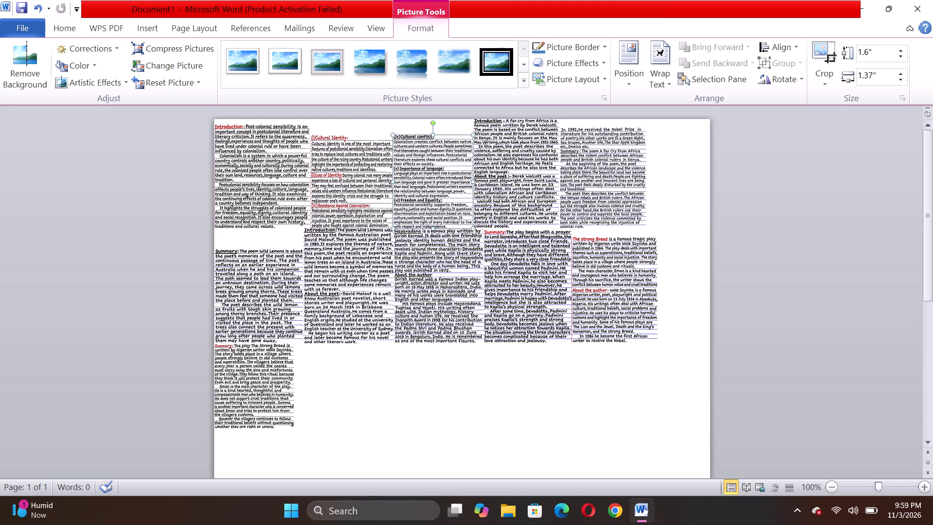
click(474, 182)
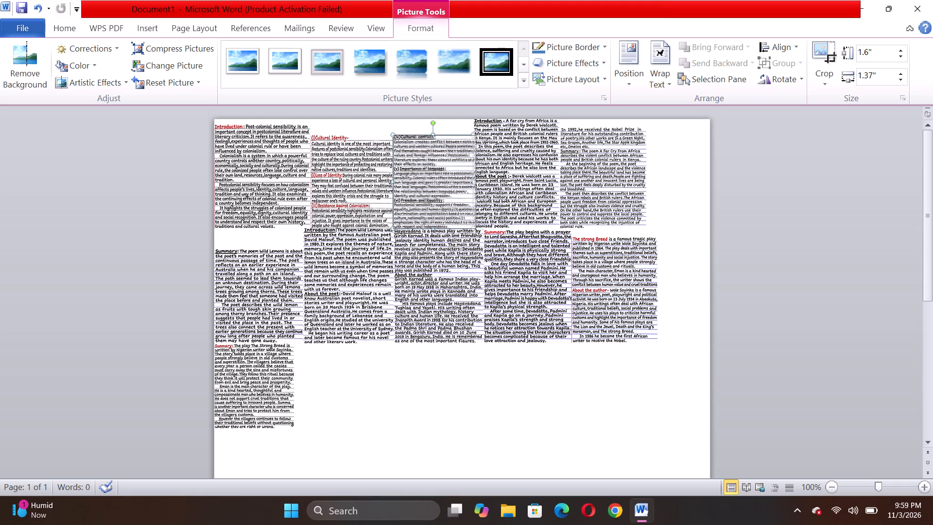
Widen the A Far Cry from Africa introduction picture in the first row slightly, keeping its height.
click(527, 180)
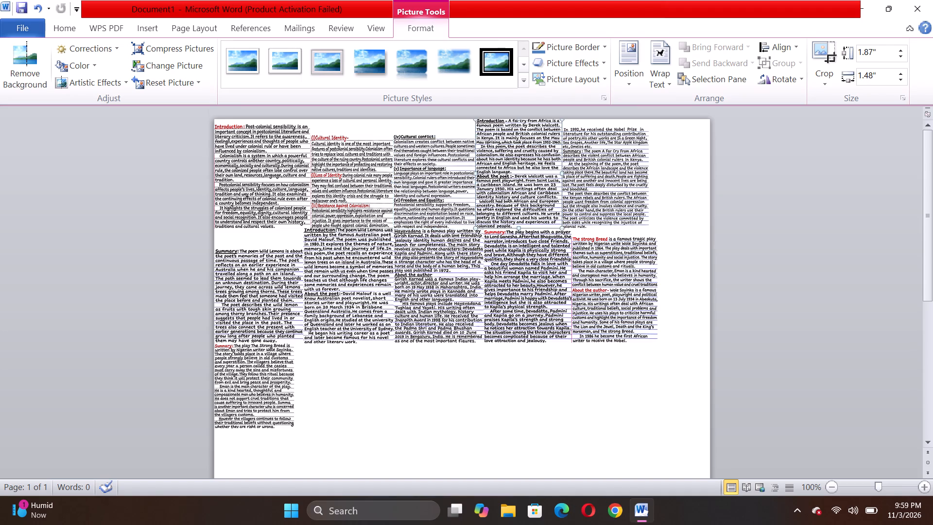
click(562, 175)
Widen the Nobel Prize page picture at the end of the first row to about 1.58".
click(600, 175)
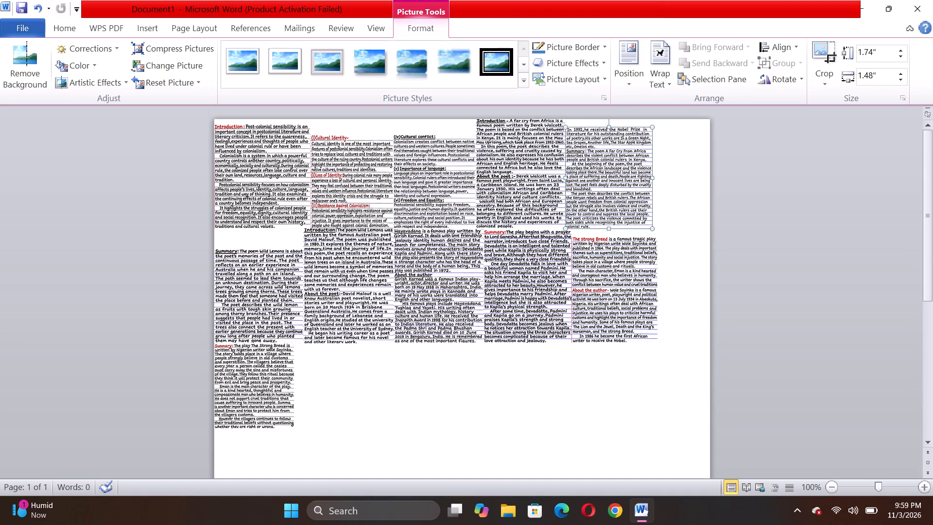
click(653, 178)
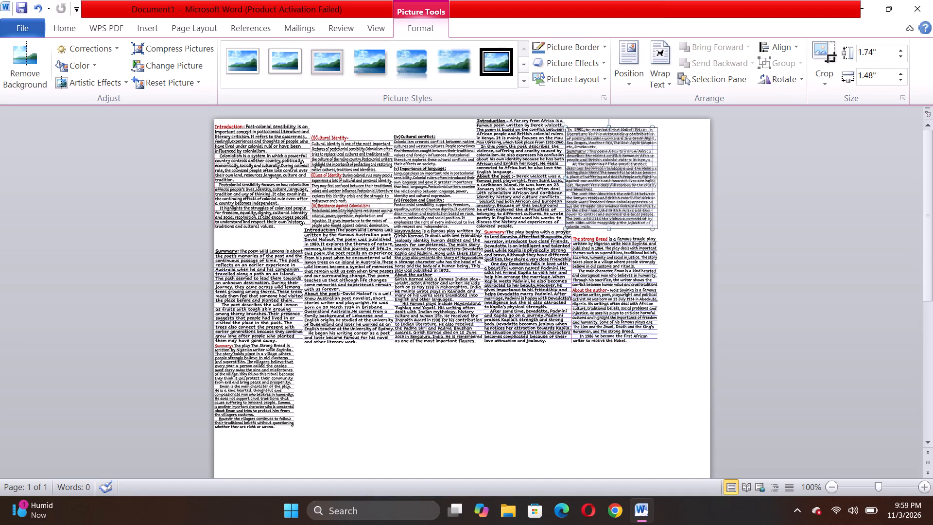
scroll(577, 284, up, 6)
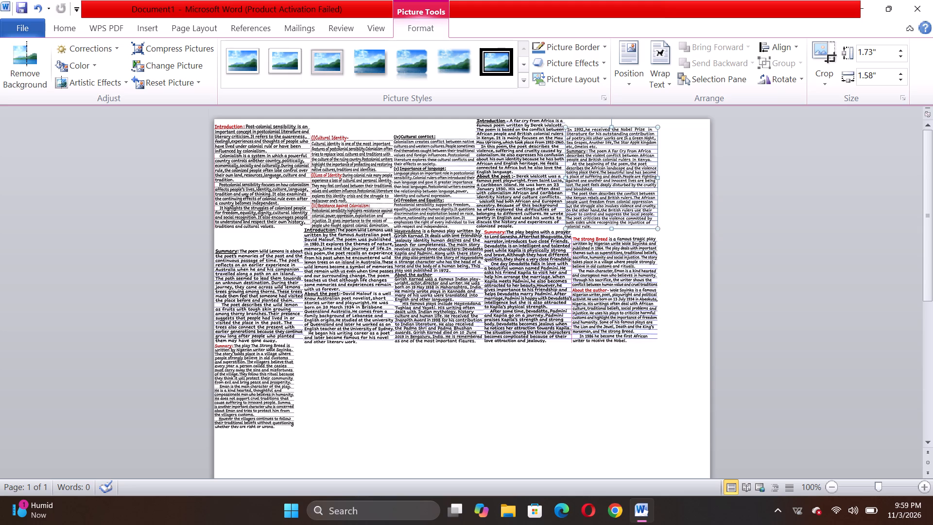
Enlarge the Strong Breed summary picture in the third row to about 1.63" high and 1.42" wide.
click(643, 274)
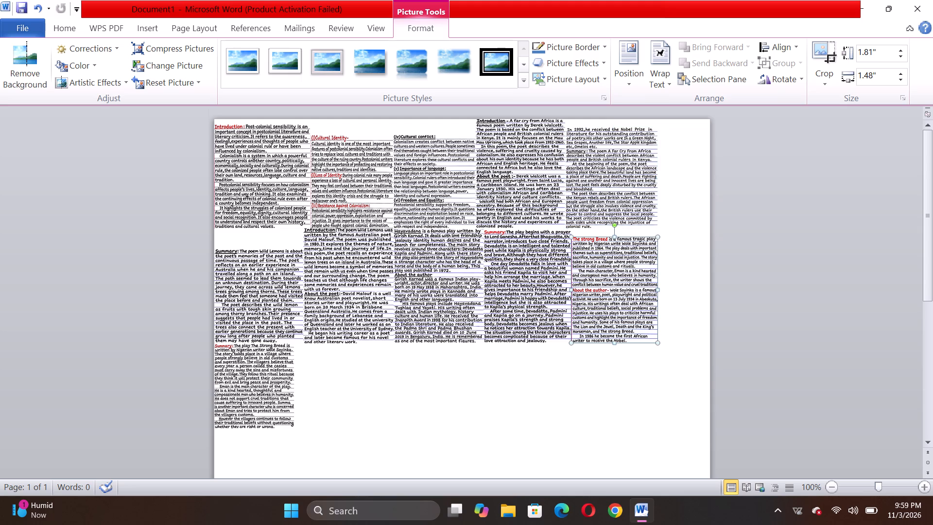
click(248, 400)
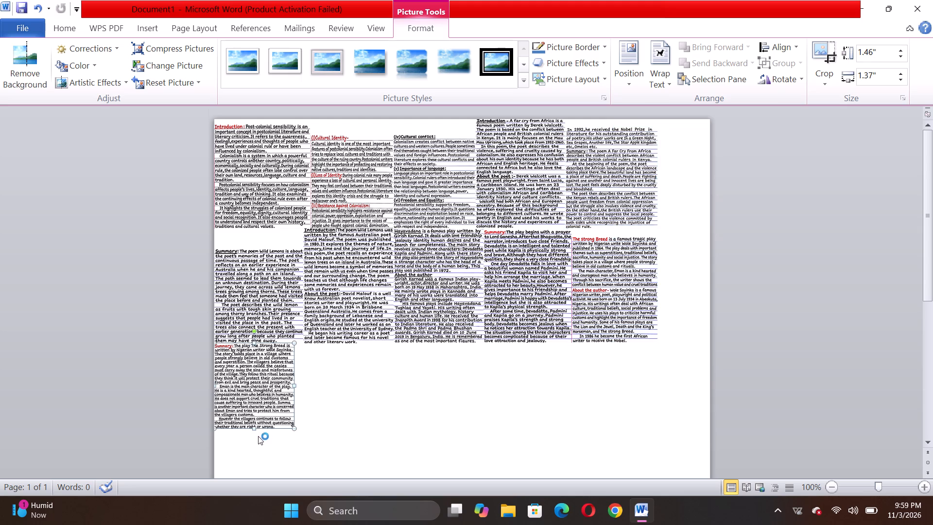
drag(255, 427, 256, 437)
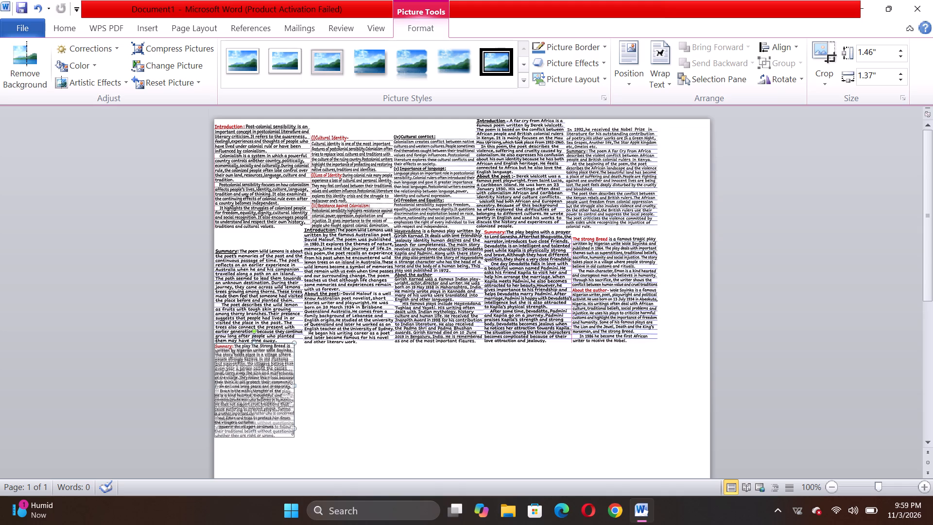
drag(256, 437, 259, 438)
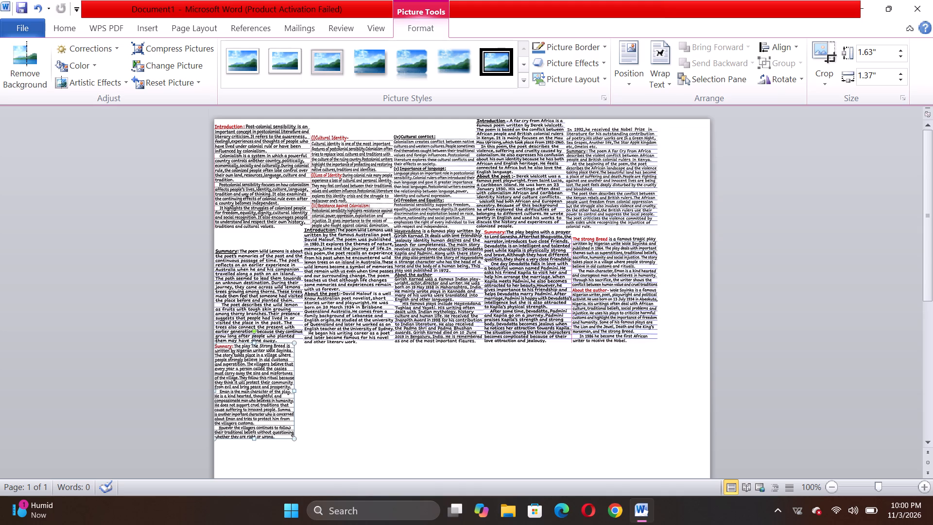
click(293, 392)
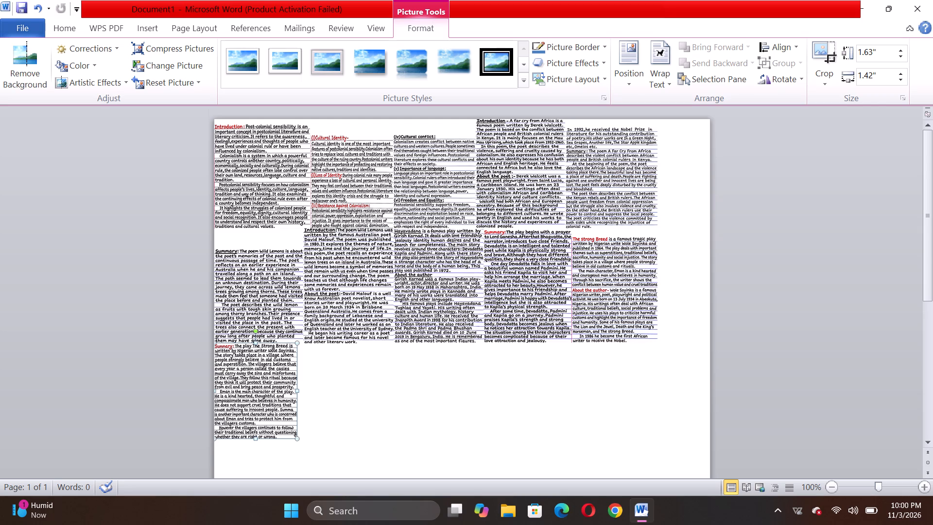
Increase the height of the Cultural Conflict picture in the first row to about 1.67".
click(443, 177)
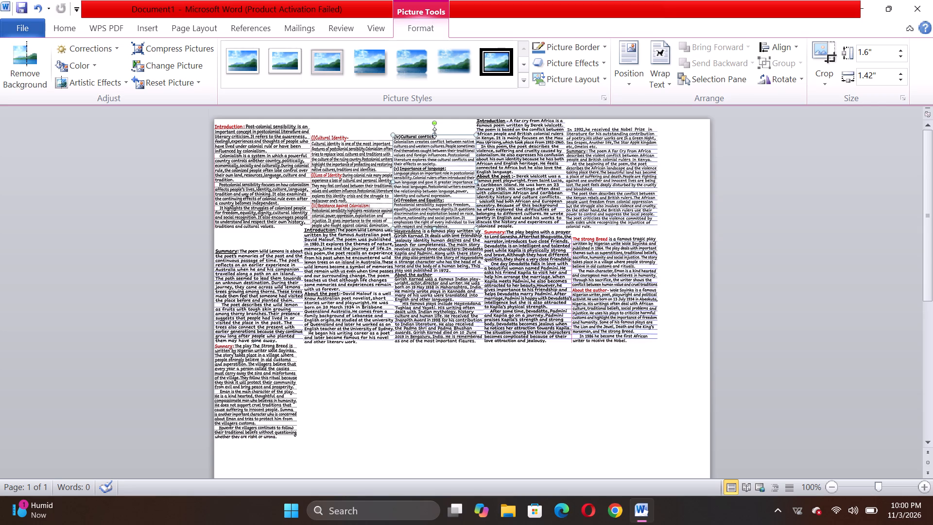
drag(434, 133, 435, 128)
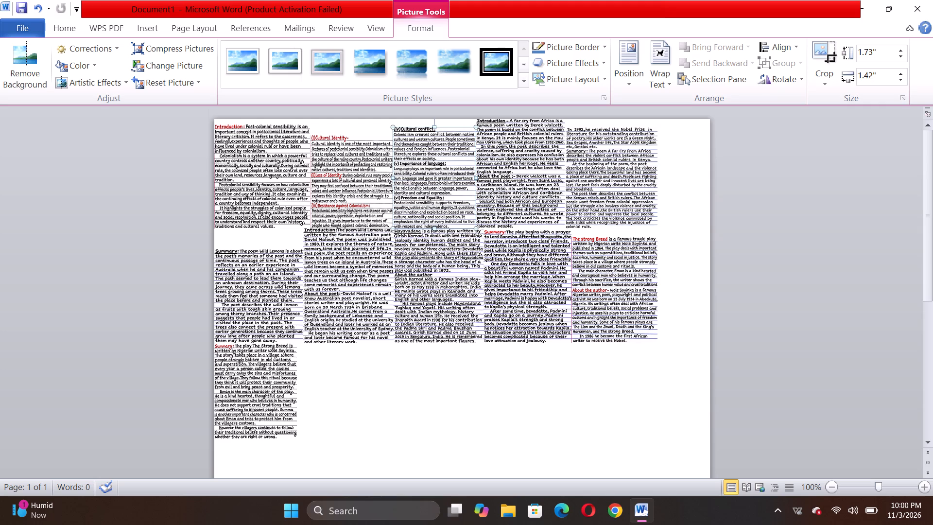
drag(433, 125, 434, 129)
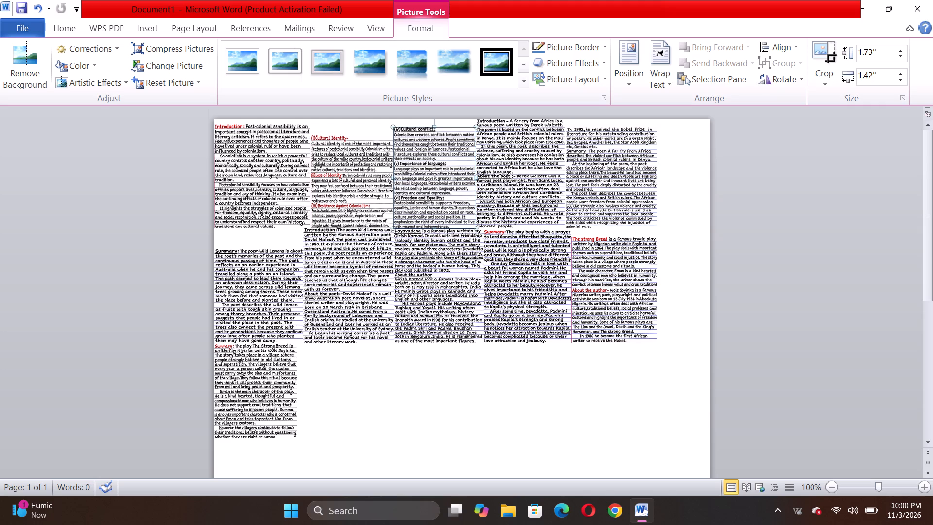
drag(434, 129, 434, 131)
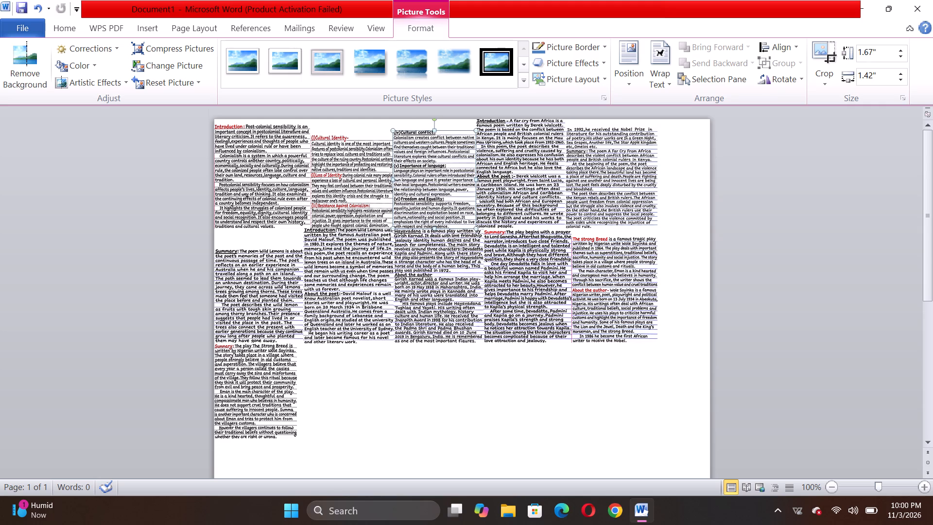
Reduce the height of the Post-colonial sensibility introduction picture in the first row to about 1.73".
click(275, 155)
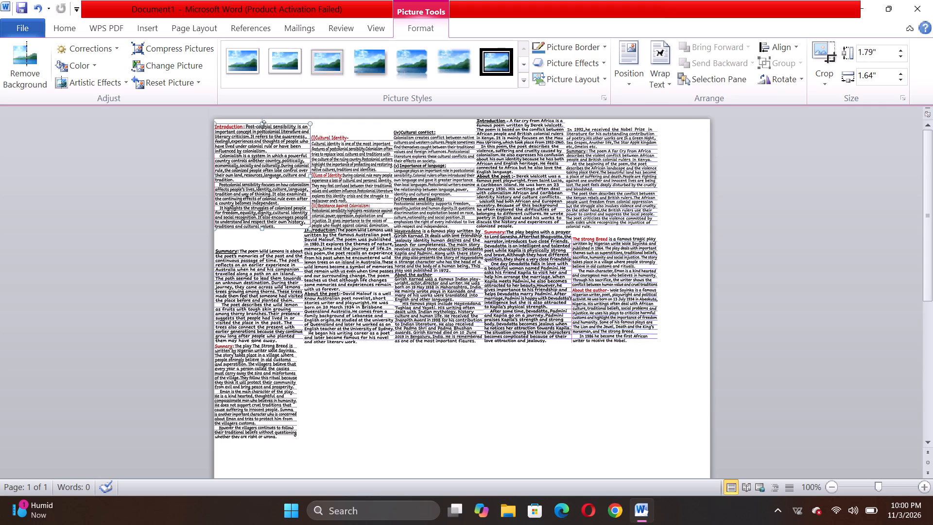
click(264, 125)
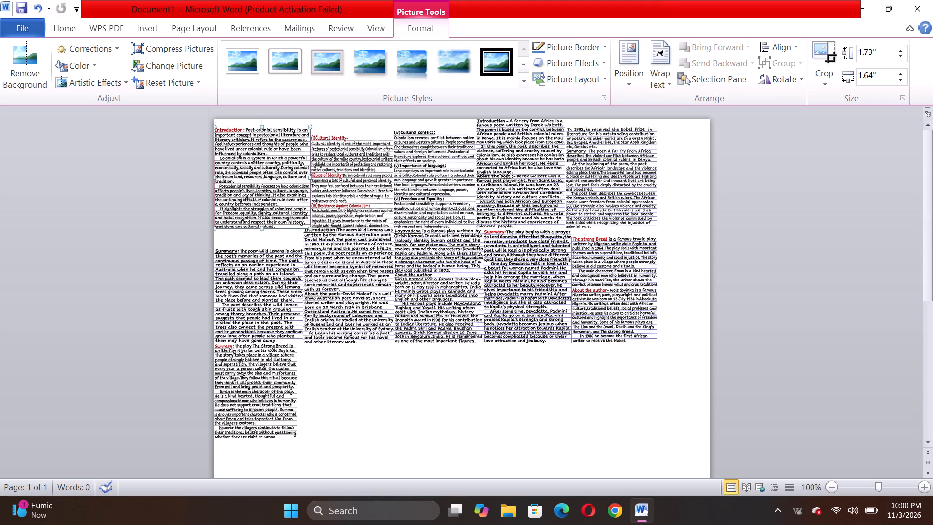
Increase the height of the Cultural Identity picture in the first row to about 1.67".
click(328, 199)
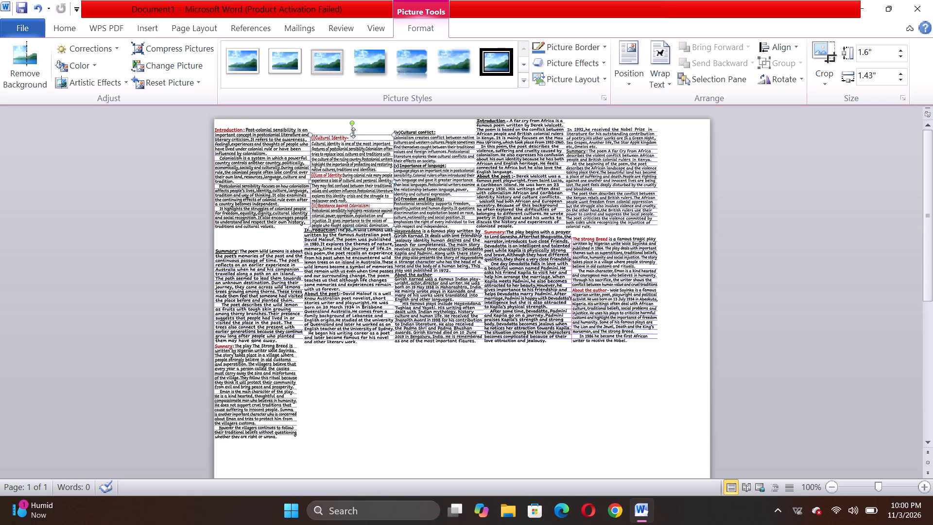
click(353, 133)
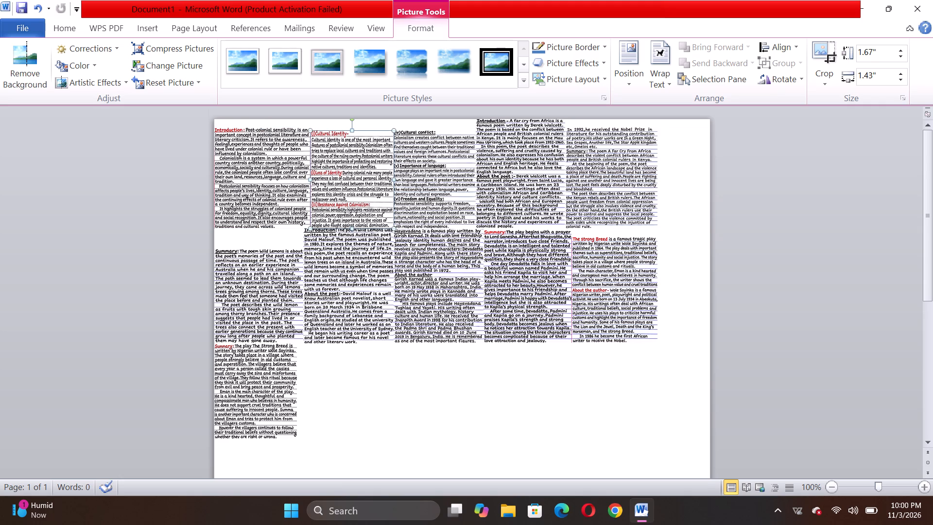
Increase the height of the Strong Breed introduction picture at the end of the second row to about 1.88".
click(620, 281)
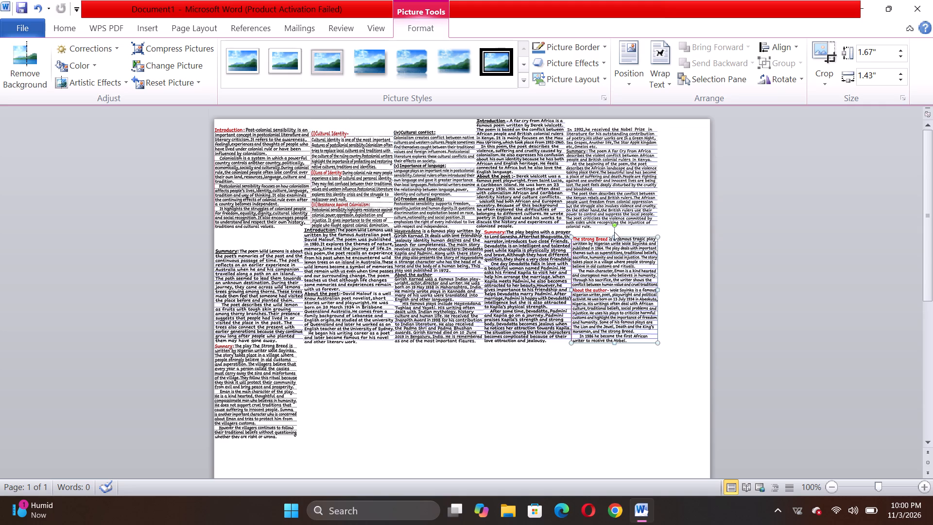
click(614, 236)
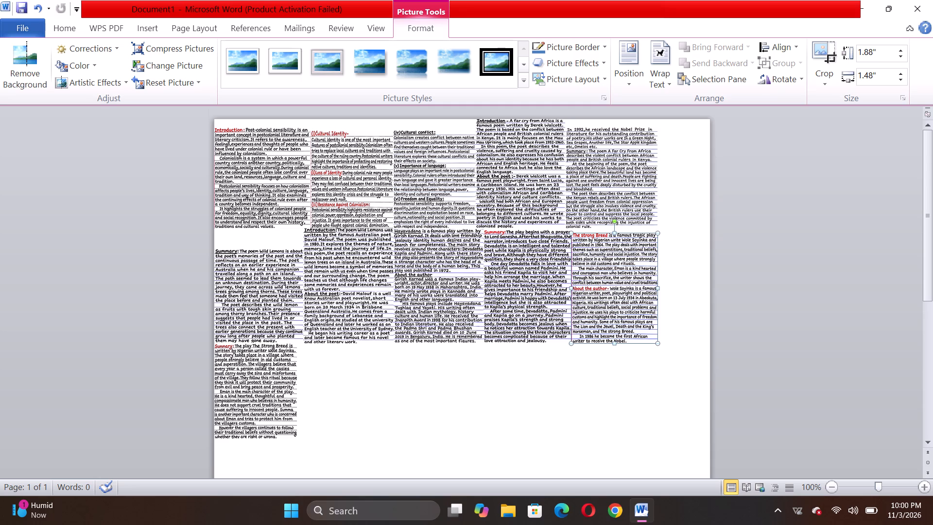
Save the document as a PDF named 965 in the OneDrive Documents folder, using standard optimization.
scroll(397, 302, down, 3)
scroll(397, 302, up, 9)
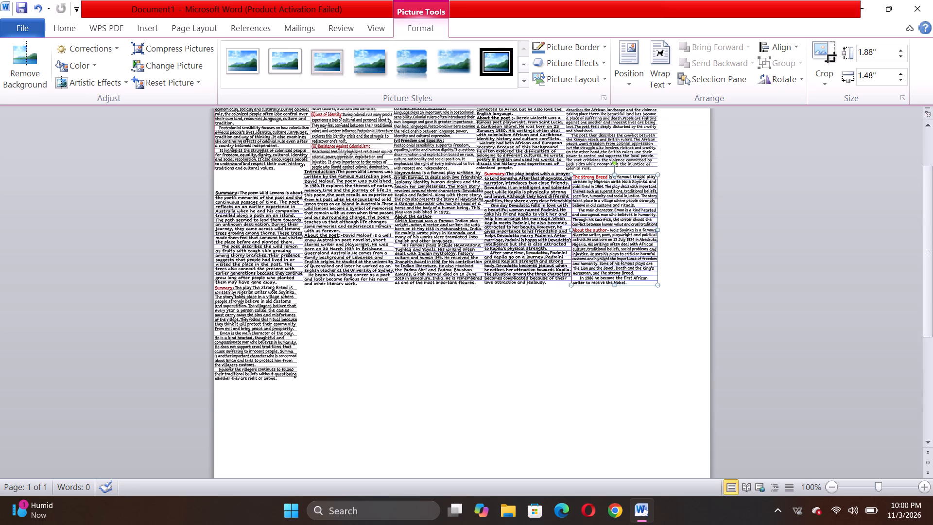
click(27, 22)
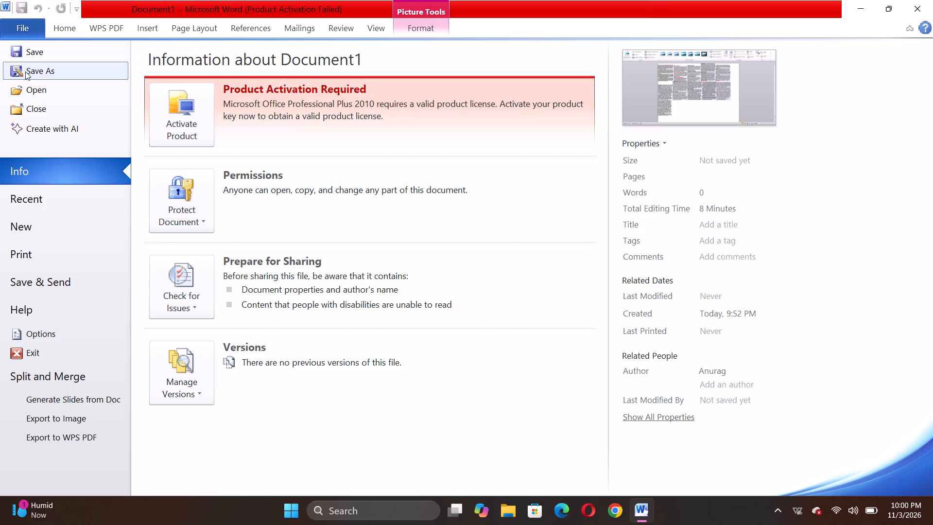
click(40, 39)
click(40, 51)
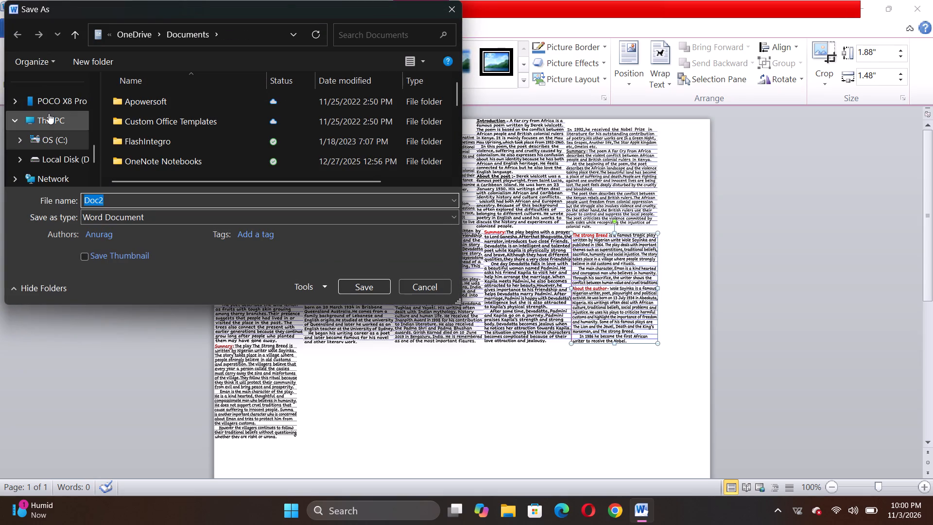
text(965)
click(132, 221)
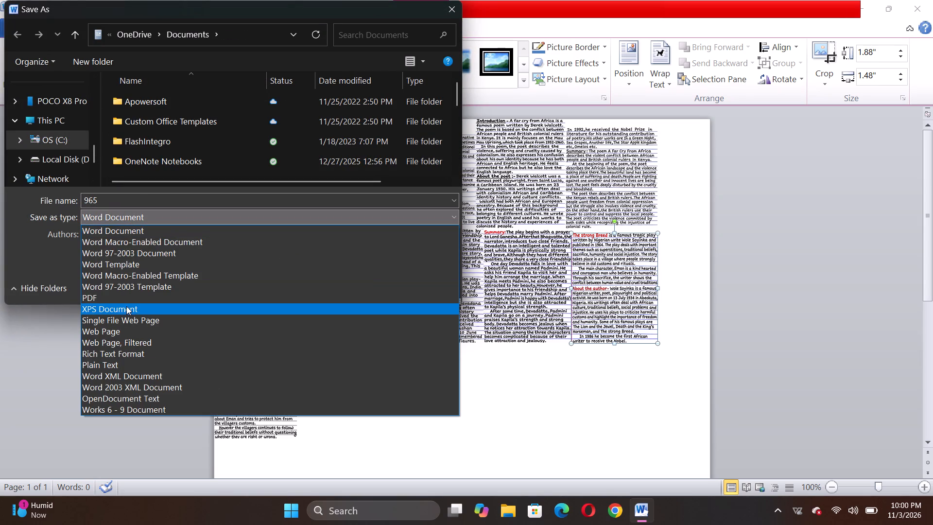
click(126, 307)
click(129, 218)
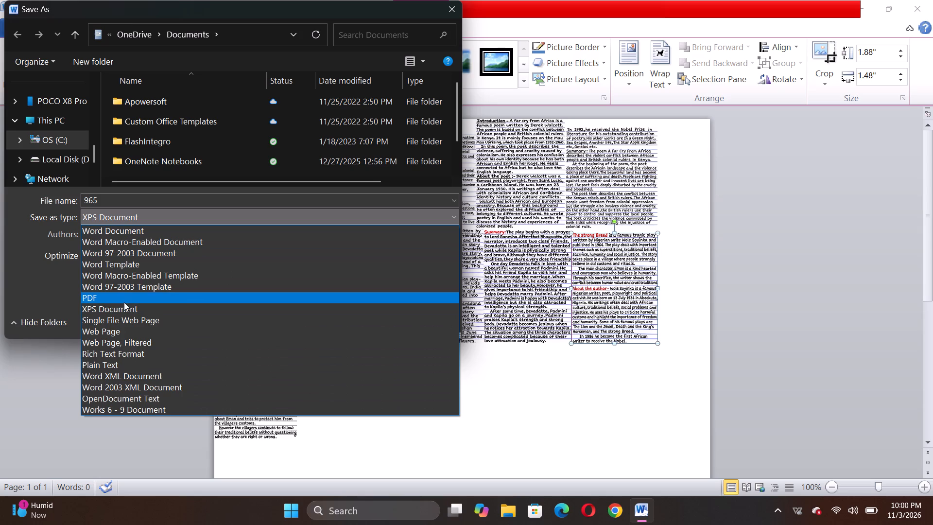
click(124, 302)
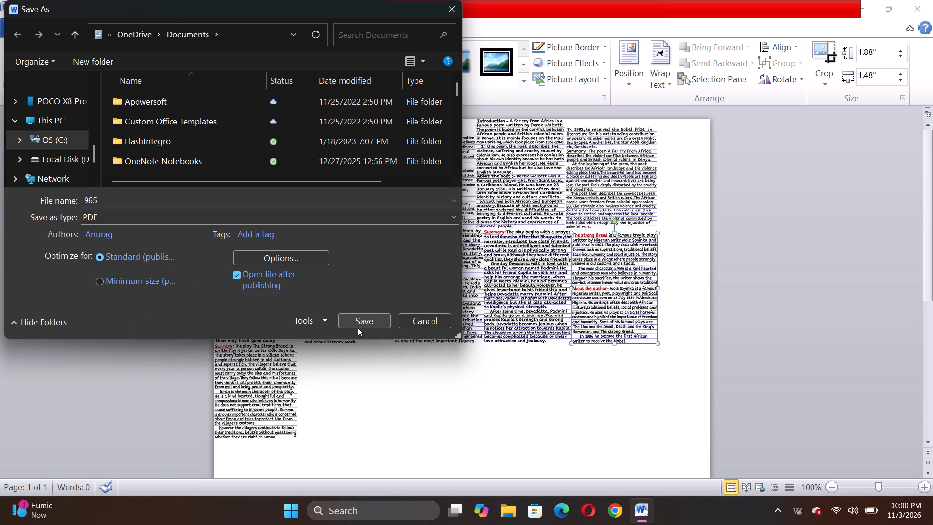
click(361, 323)
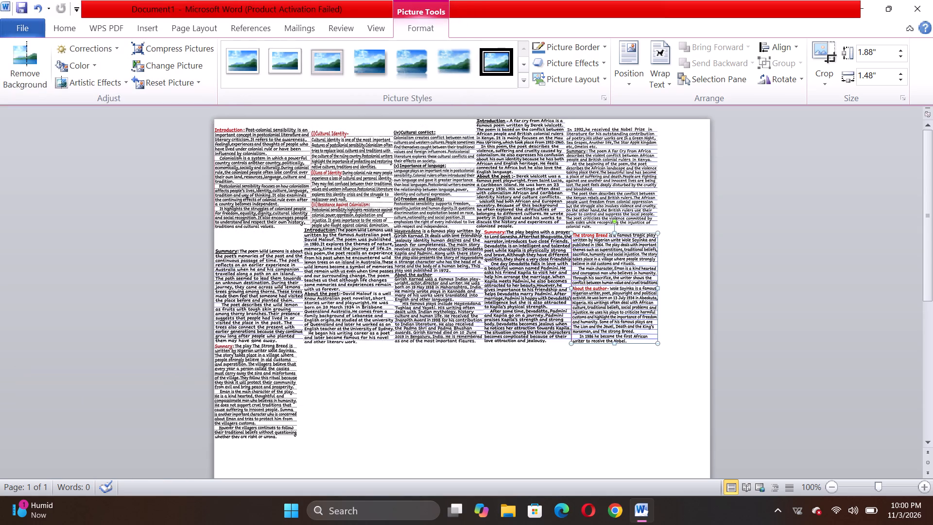
Clear the desktop by closing the WPS Office window, minimizing Word and dismissing the new-document notification.
click(286, 505)
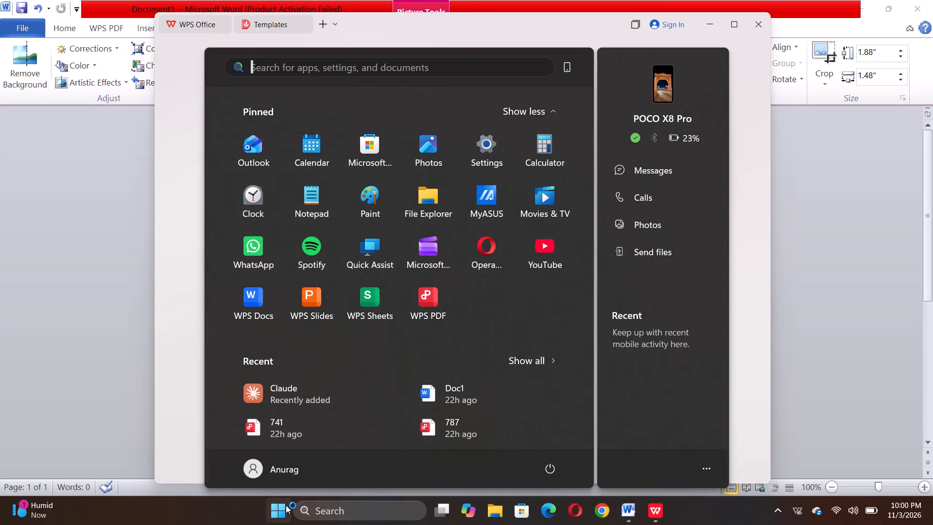
click(763, 26)
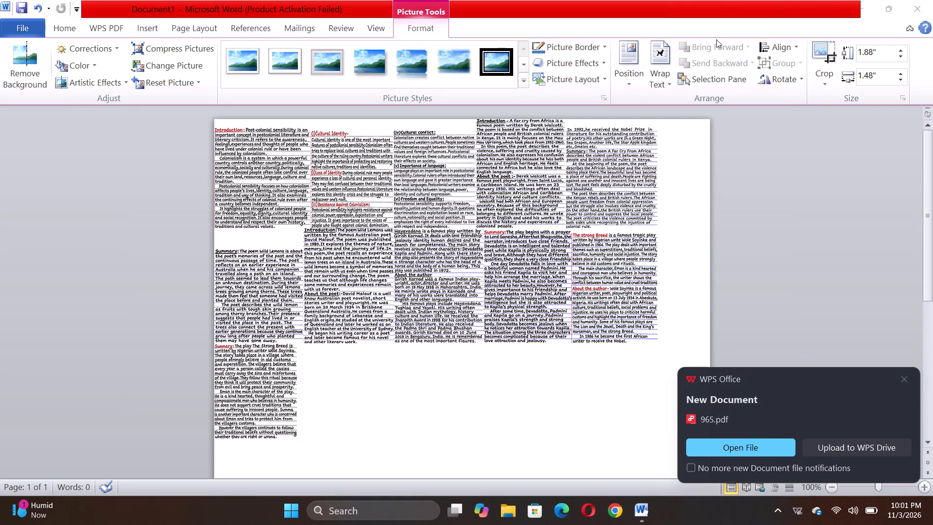
click(864, 10)
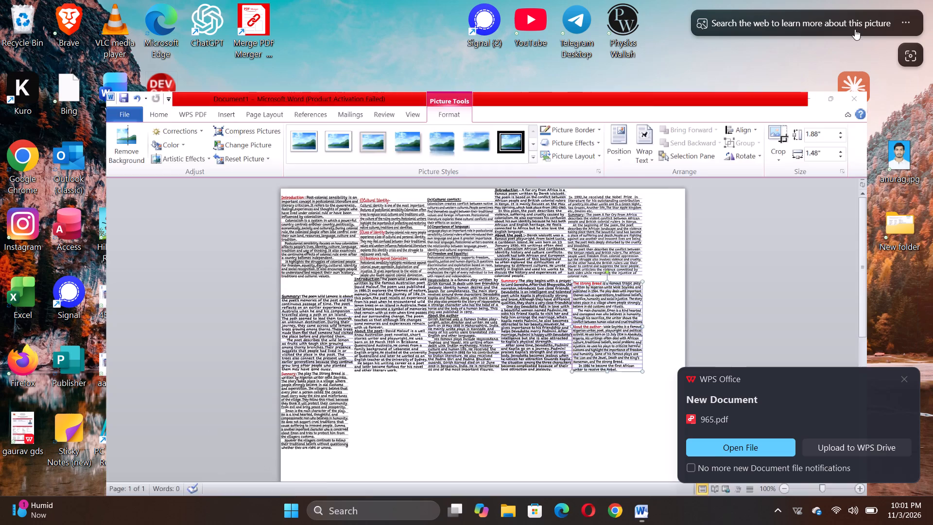
click(914, 378)
click(912, 380)
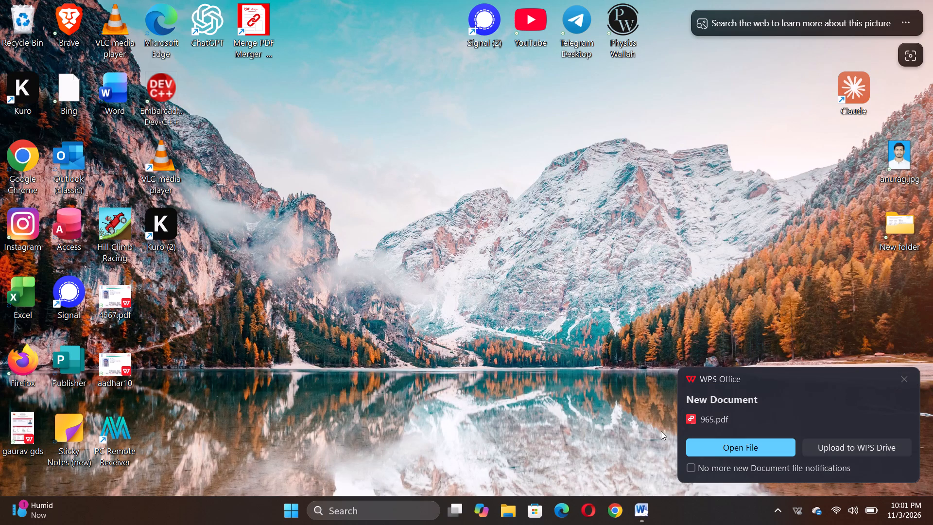
Bring up the pinned apps from the desktop.
click(280, 512)
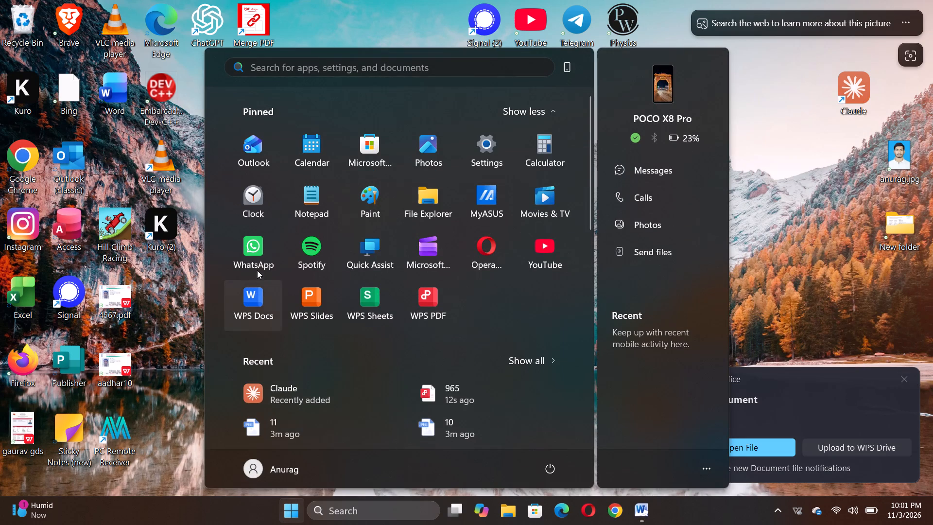
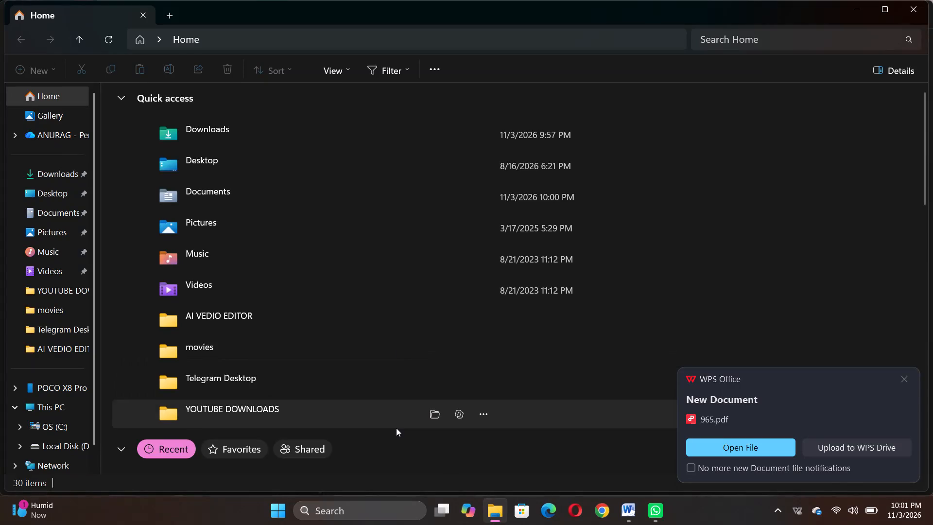
Refresh the File Explorer Home view, dismiss the new-document notification and check the recent files for the exported 965 PDF.
scroll(396, 428, down, 2)
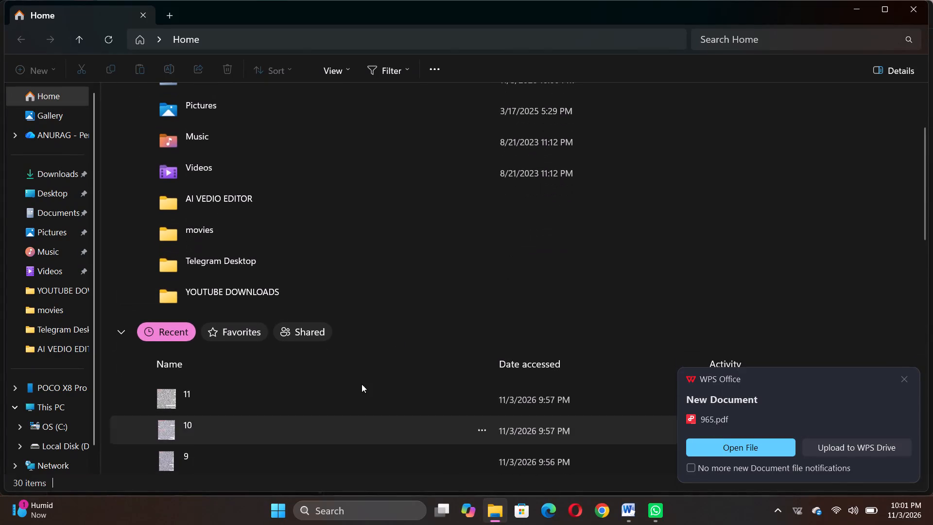
click(105, 43)
click(105, 43)
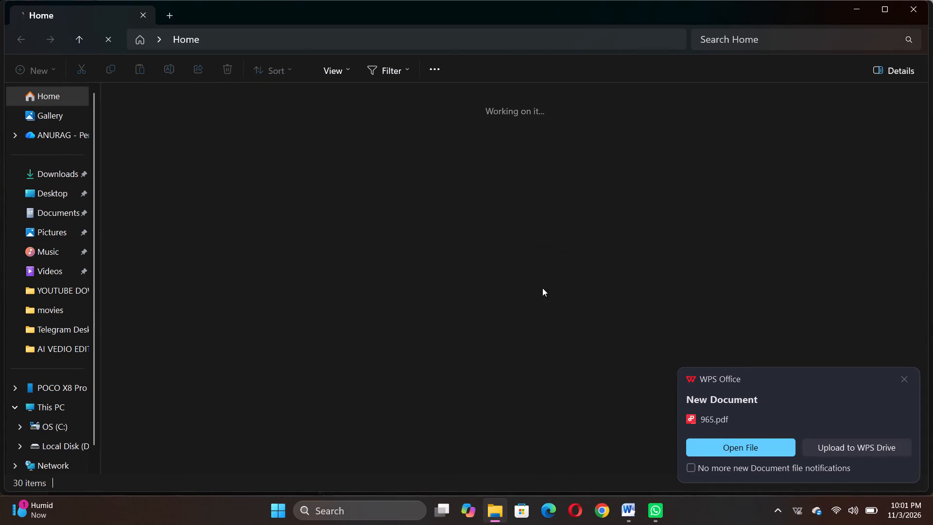
click(909, 384)
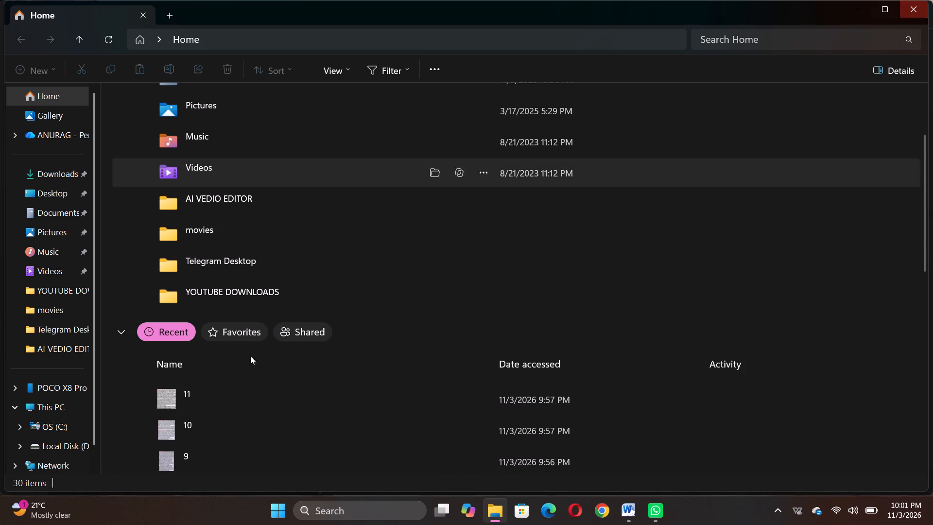
scroll(303, 374, down, 1)
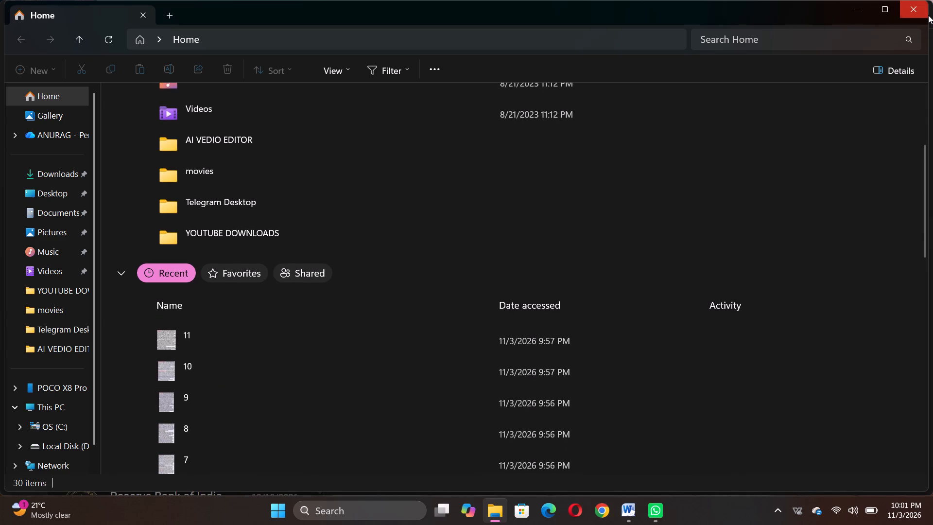
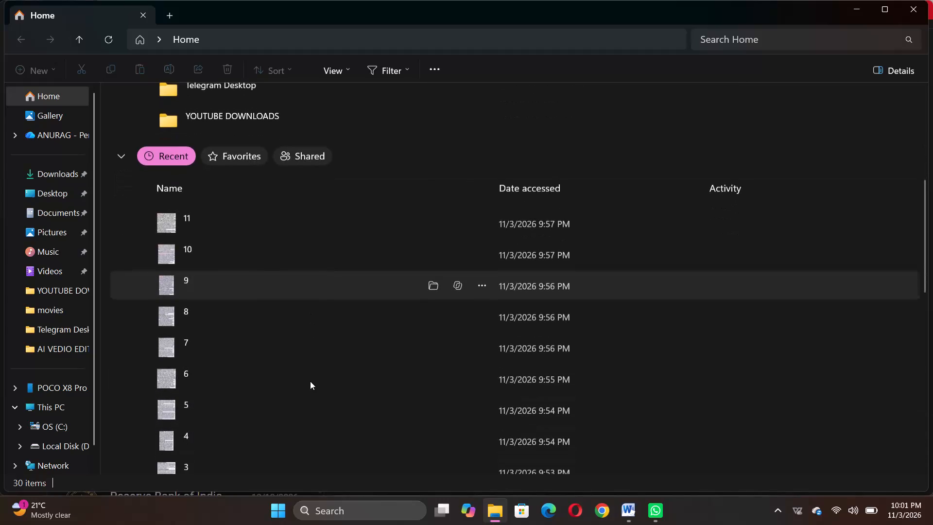
Look for the exported 965 PDF in the Downloads and Desktop folders and in the recent files on Home.
scroll(310, 381, up, 7)
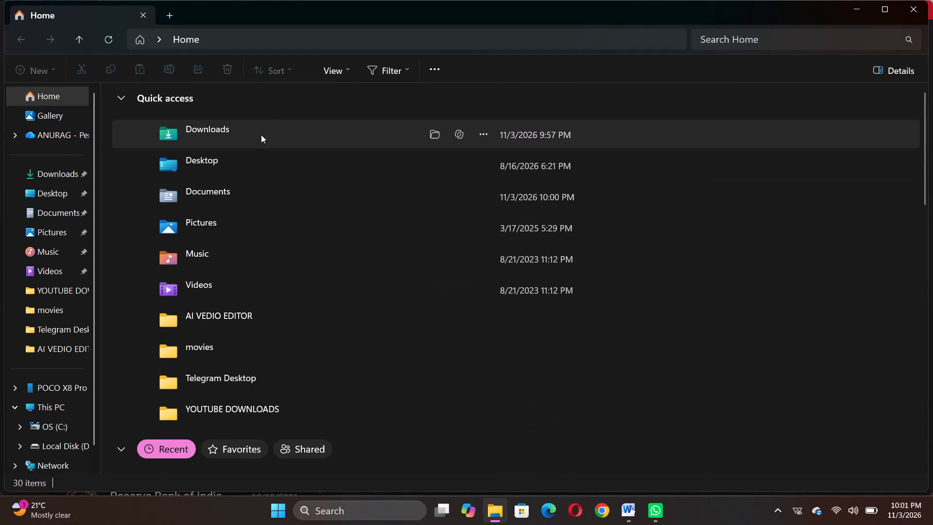
click(261, 128)
double_click(260, 133)
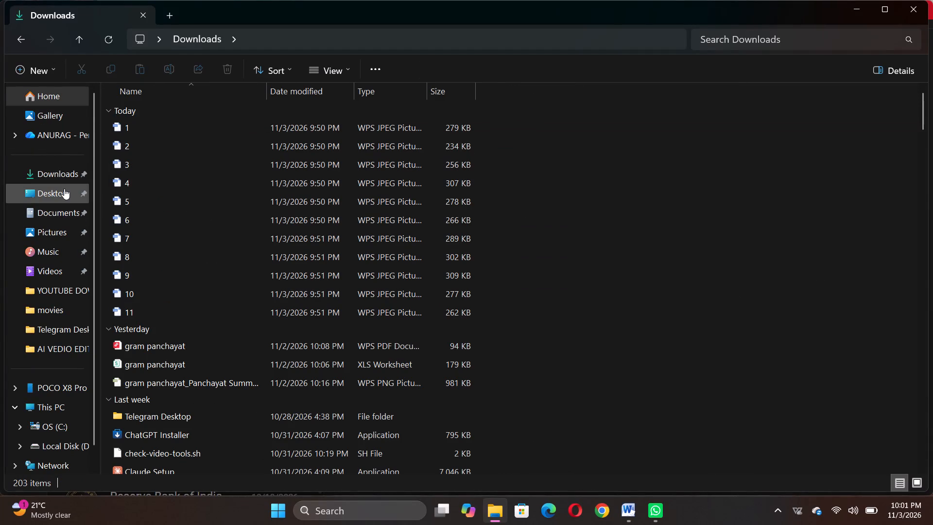
click(64, 175)
click(46, 175)
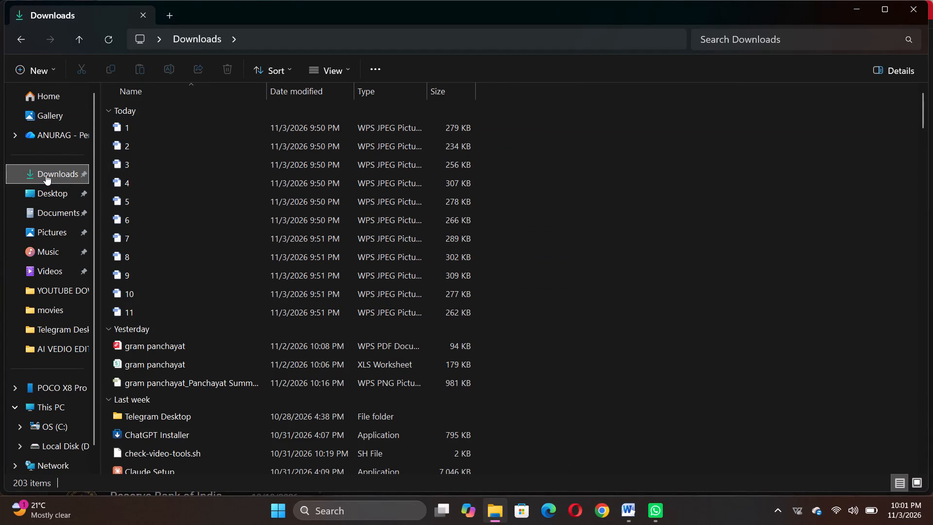
double_click(46, 175)
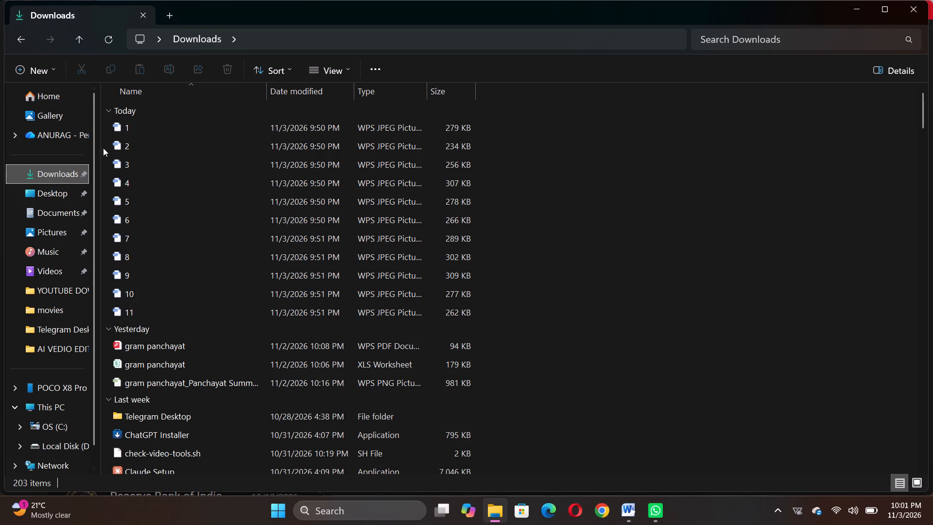
click(45, 187)
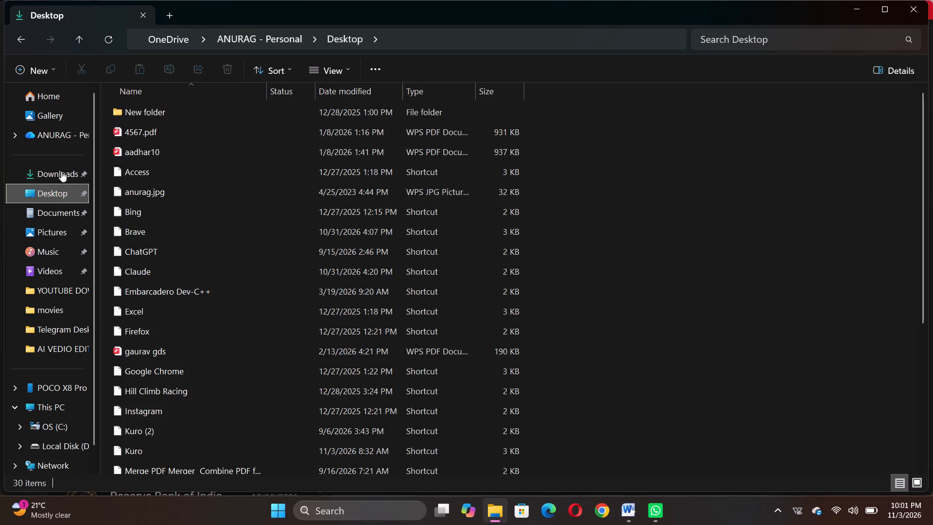
click(66, 97)
scroll(355, 361, down, 5)
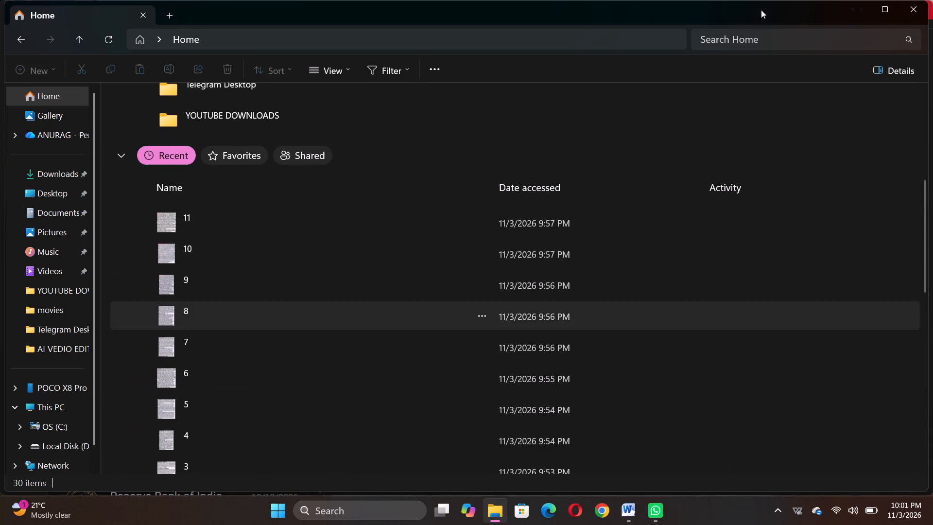
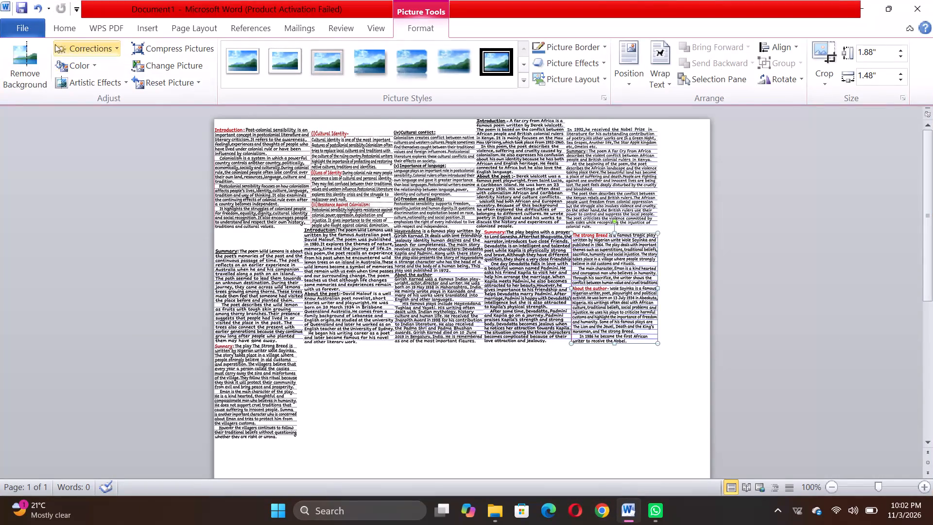
Save the document again as a PDF named 965 in the OneDrive Documents folder, replacing the existing file, and minimize Word.
click(36, 32)
click(40, 59)
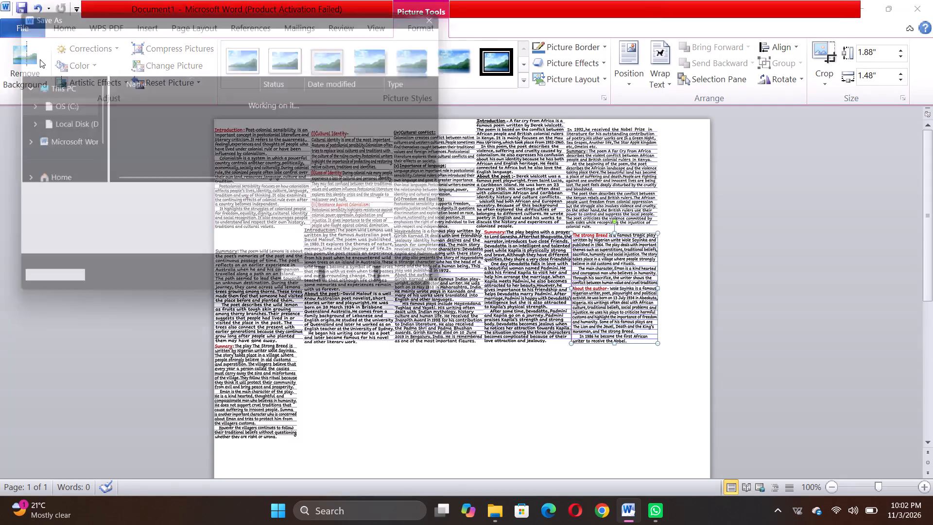
click(202, 213)
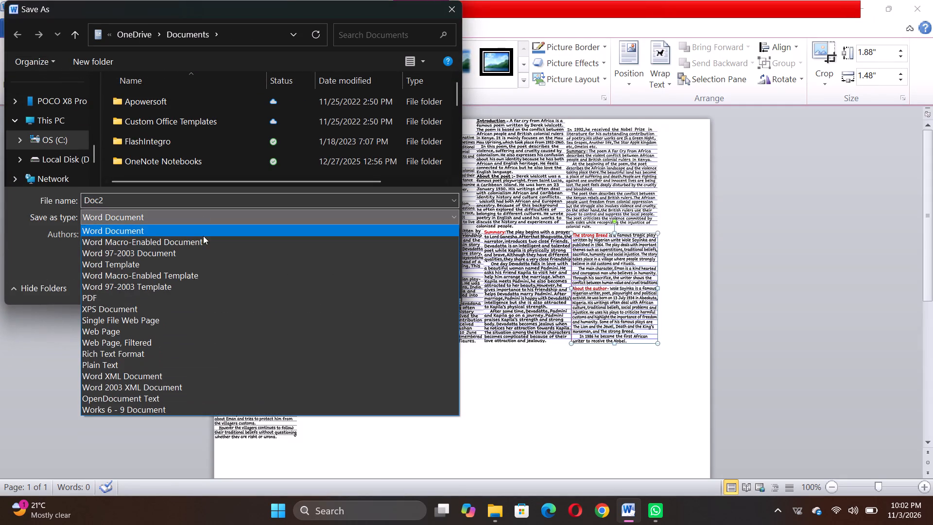
click(188, 301)
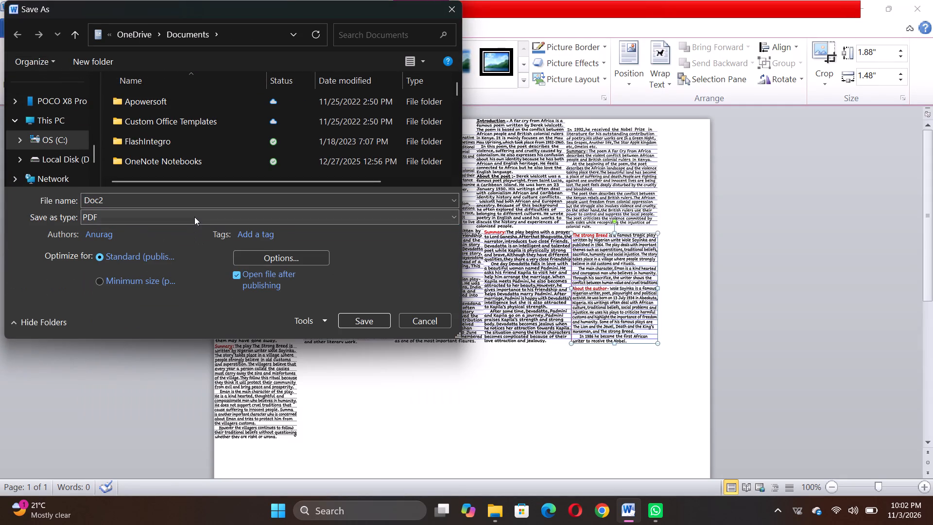
click(194, 205)
text(965)
key(Return)
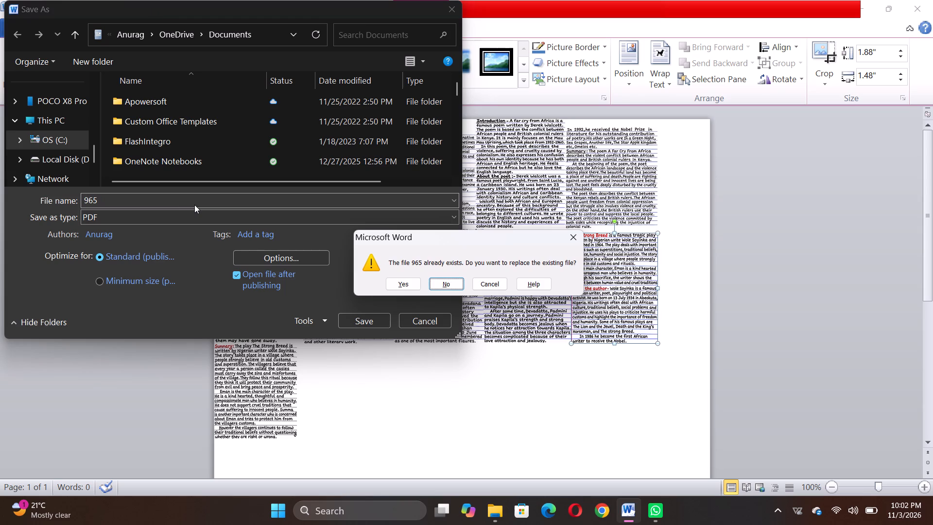
click(403, 284)
click(859, 3)
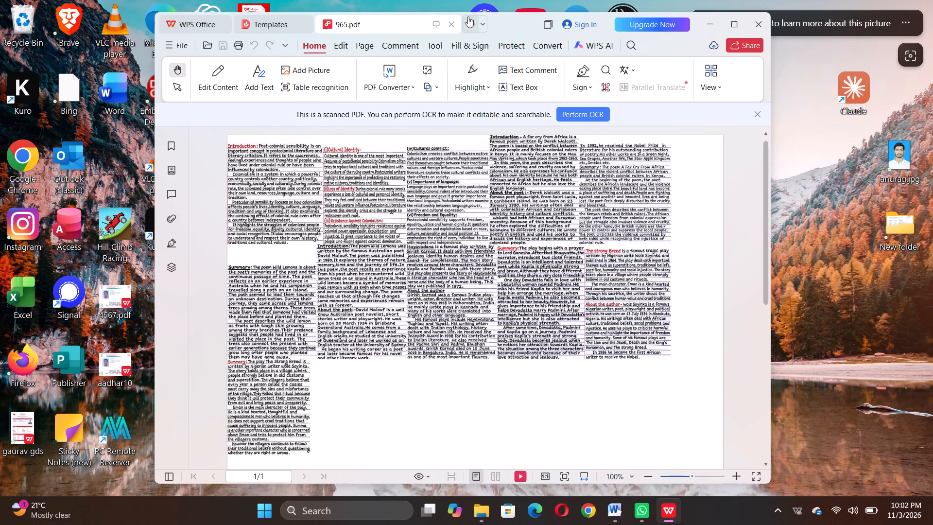
Close the opened 965.pdf and exit WPS Office.
click(457, 24)
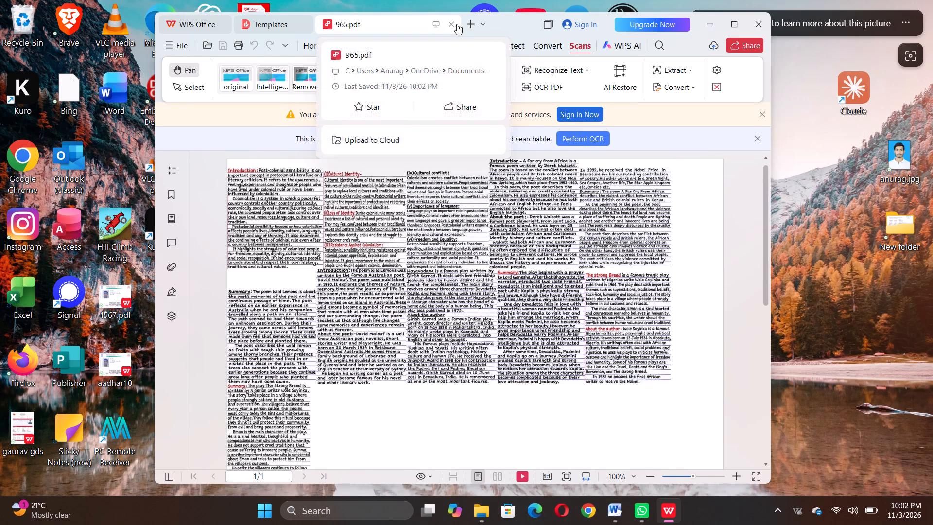
click(450, 25)
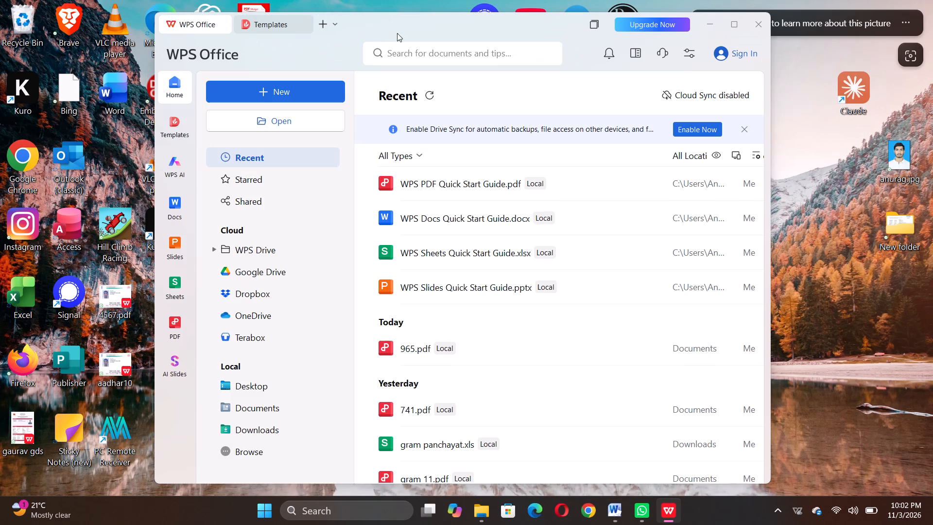
click(762, 21)
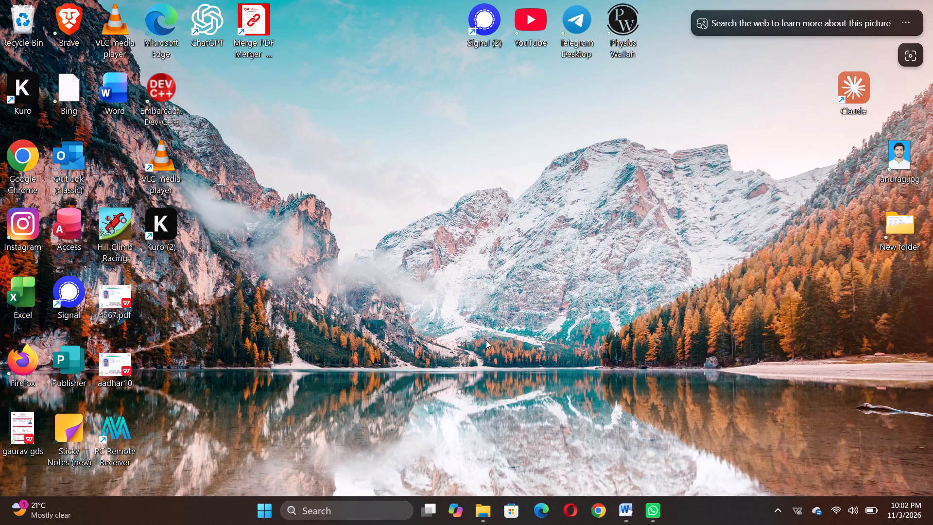
Look for the 965 PDF among the recent files on File Explorer's Home page, refreshing and reopening the window.
click(286, 514)
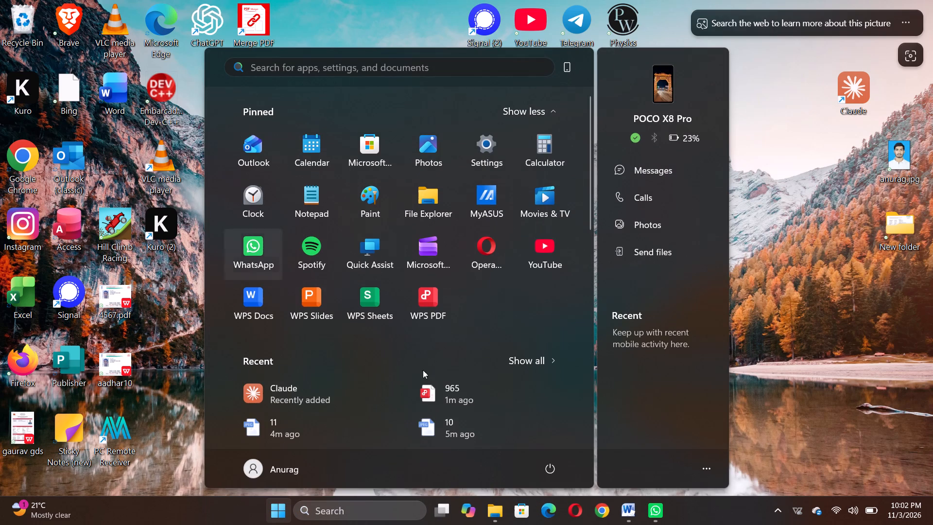
click(503, 517)
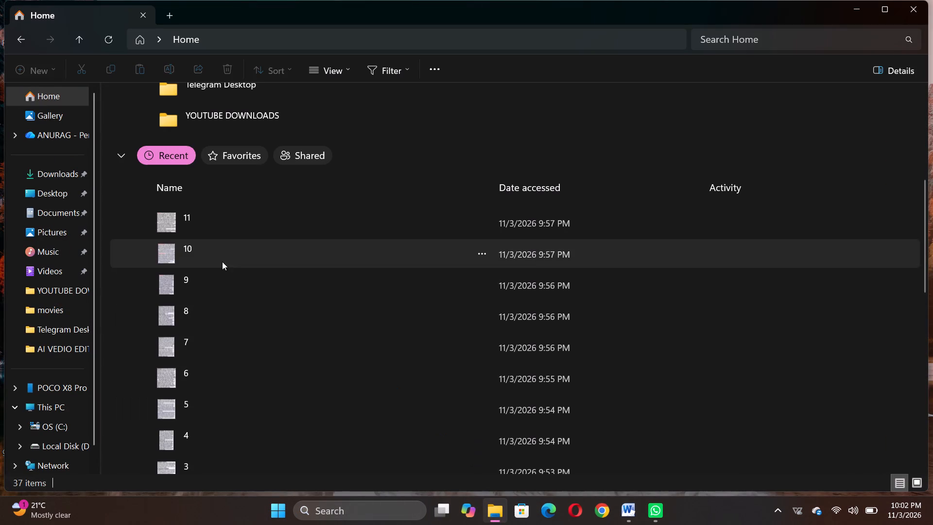
click(108, 52)
click(107, 36)
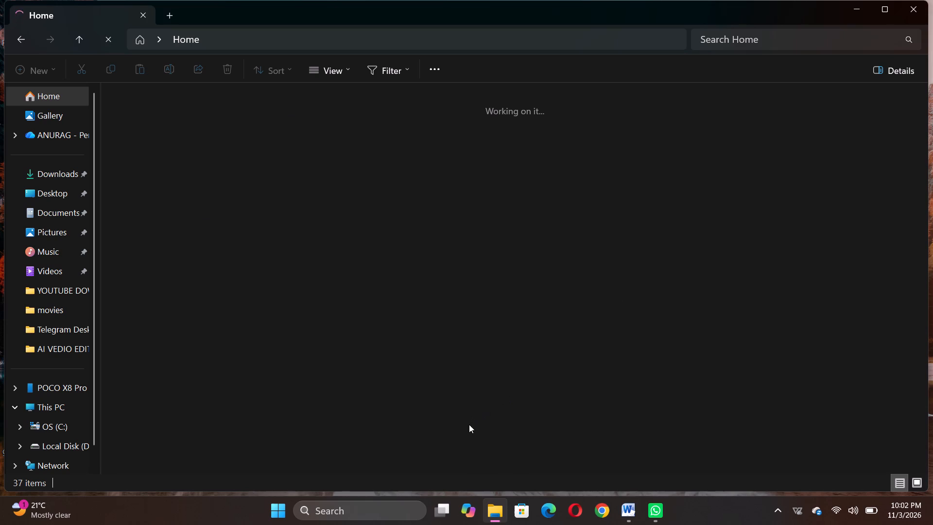
scroll(466, 439, down, 3)
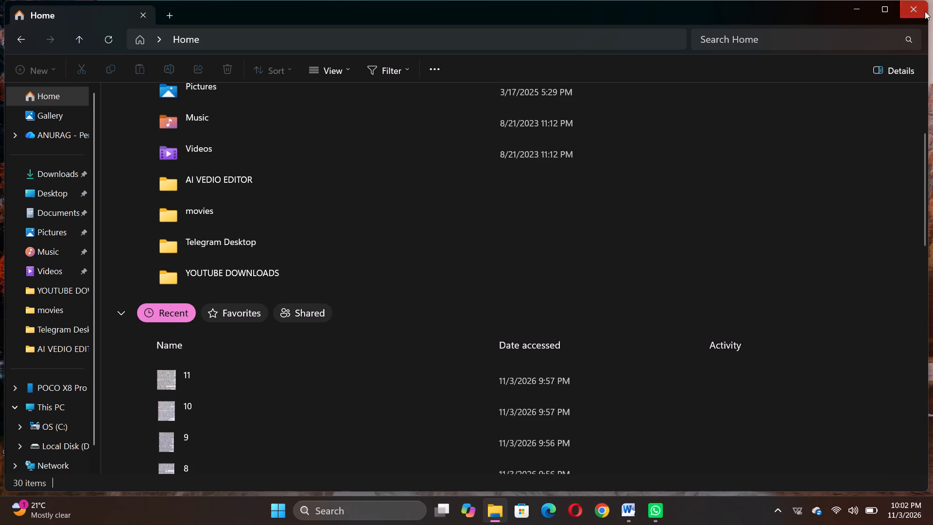
click(925, 11)
click(492, 517)
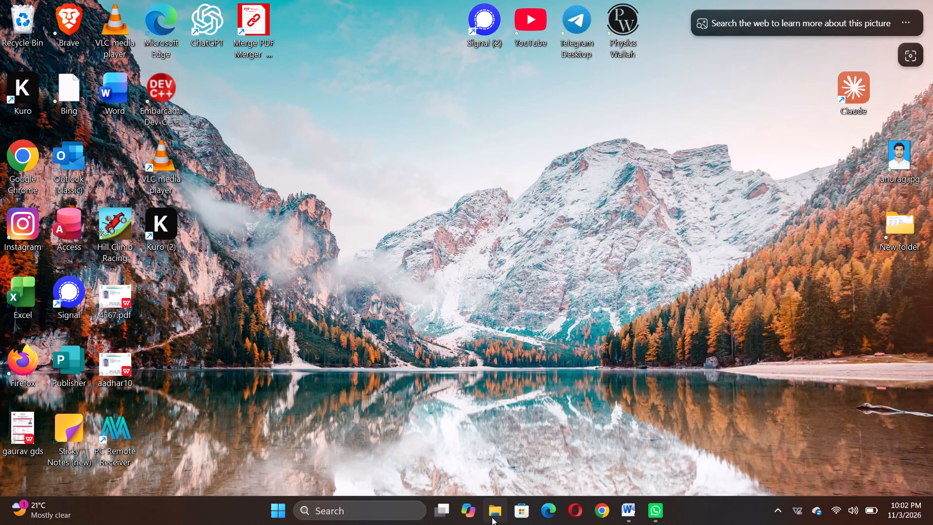
scroll(417, 447, down, 2)
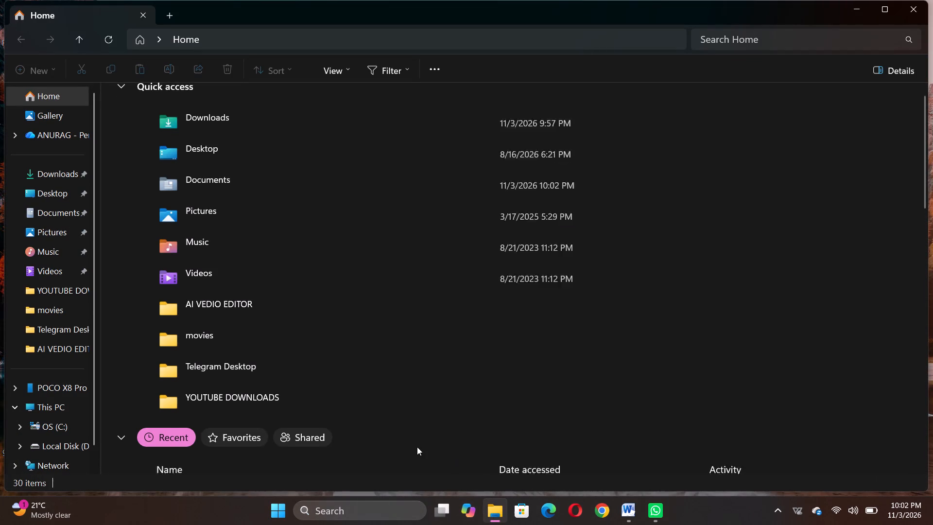
scroll(417, 447, down, 2)
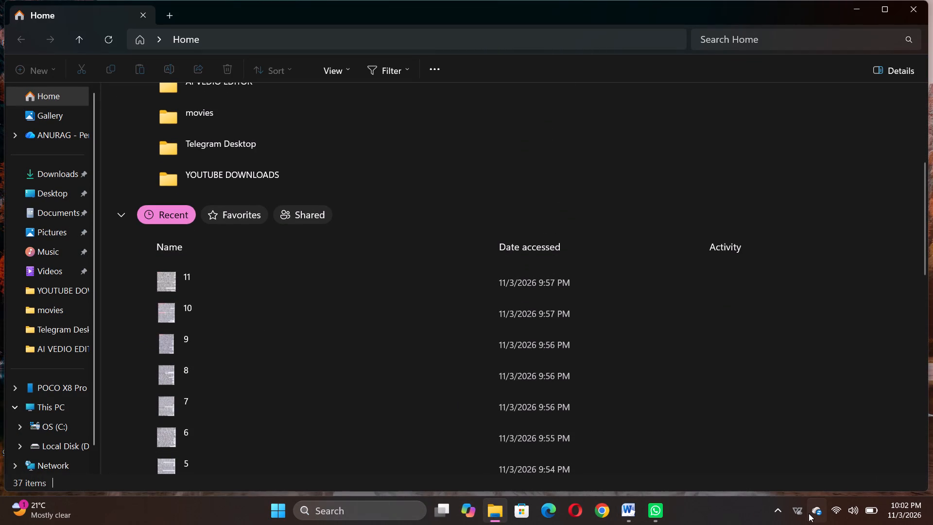
click(815, 514)
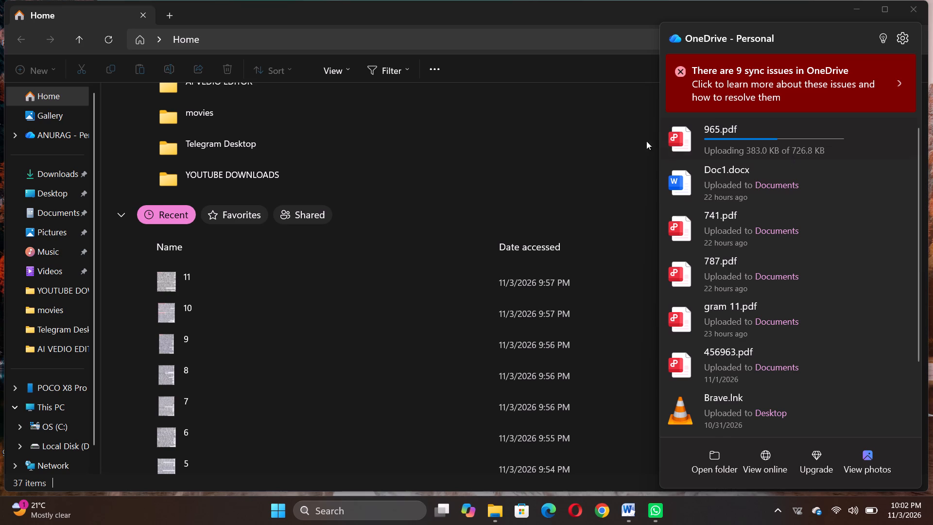
click(777, 147)
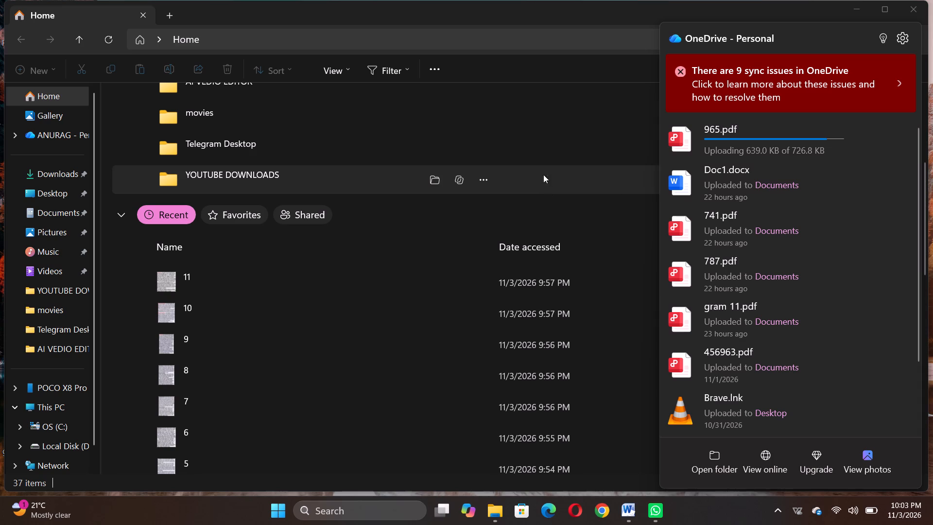
double_click(821, 515)
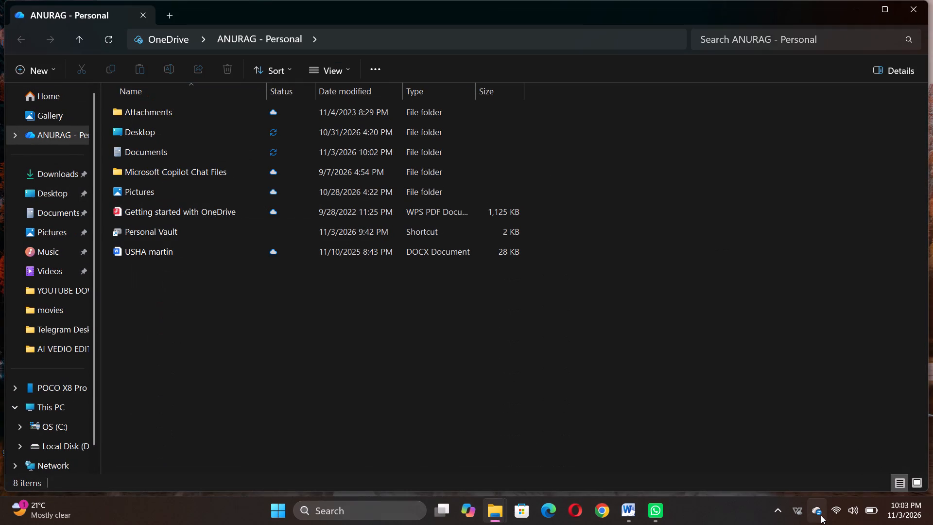
click(914, 15)
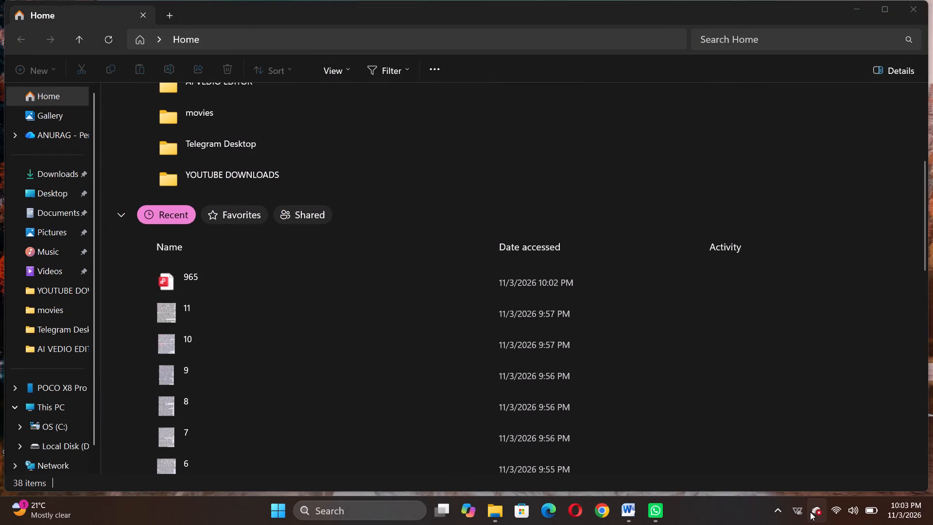
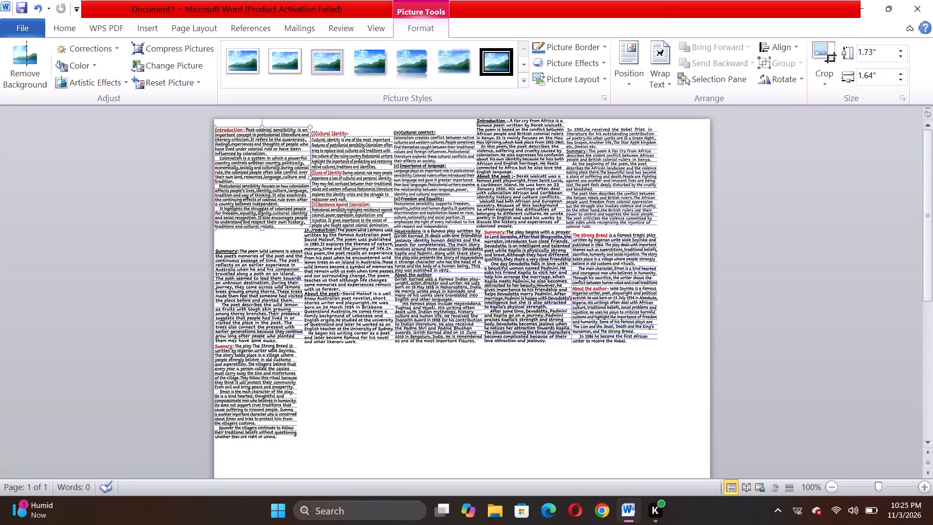
Widen the Cultural Identity picture in the top row slightly to the right, and select the Cultural conflict picture beside it.
click(310, 179)
click(343, 180)
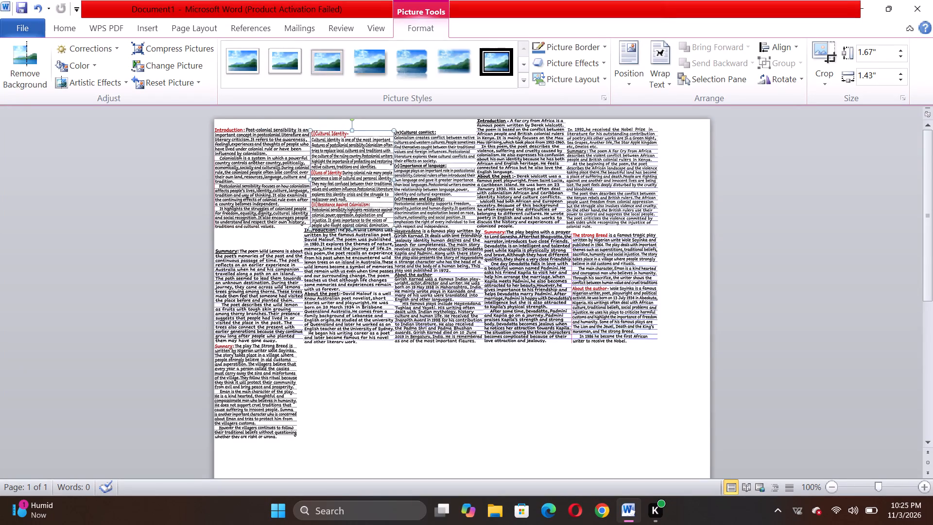
drag(394, 179, 400, 179)
click(460, 179)
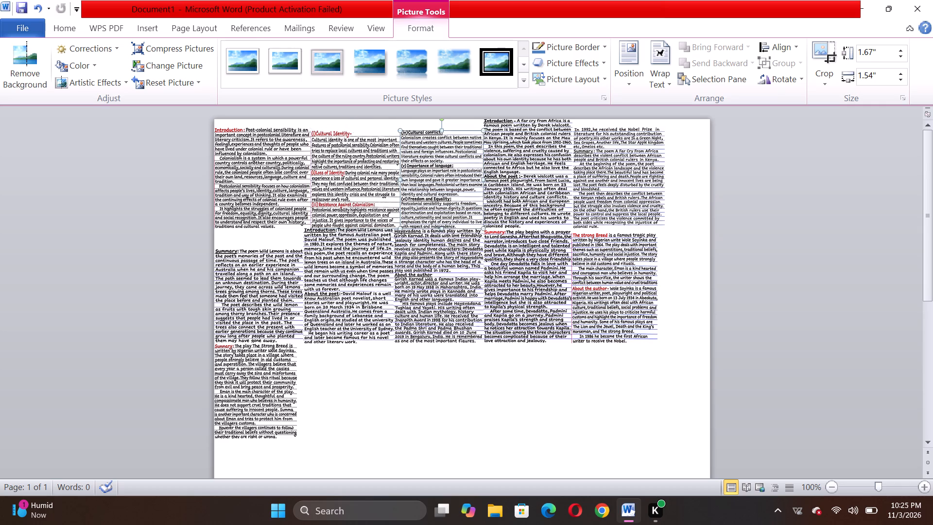
Widen the Cultural conflict picture to about 1.62" and the A Far Cry from Africa introduction to about 1.65", adding a space between pictures.
drag(484, 179, 487, 179)
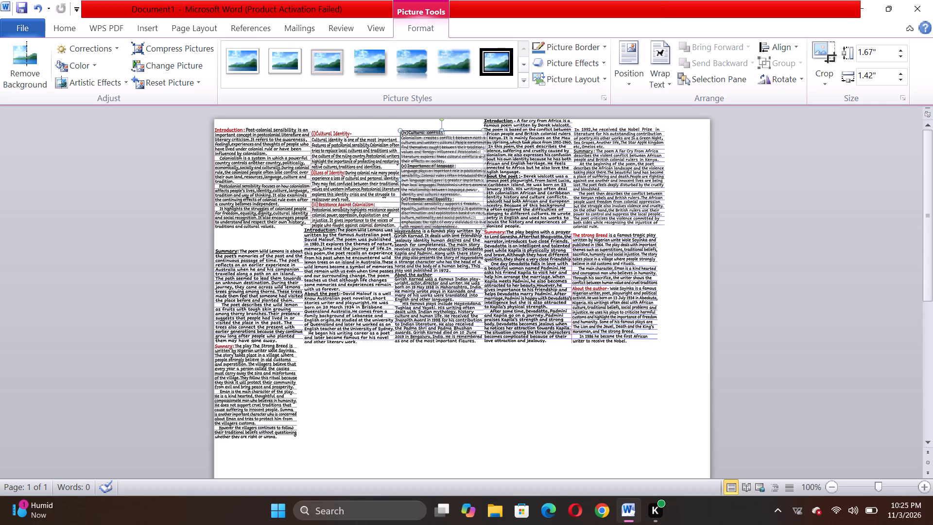
drag(487, 179, 488, 179)
click(555, 176)
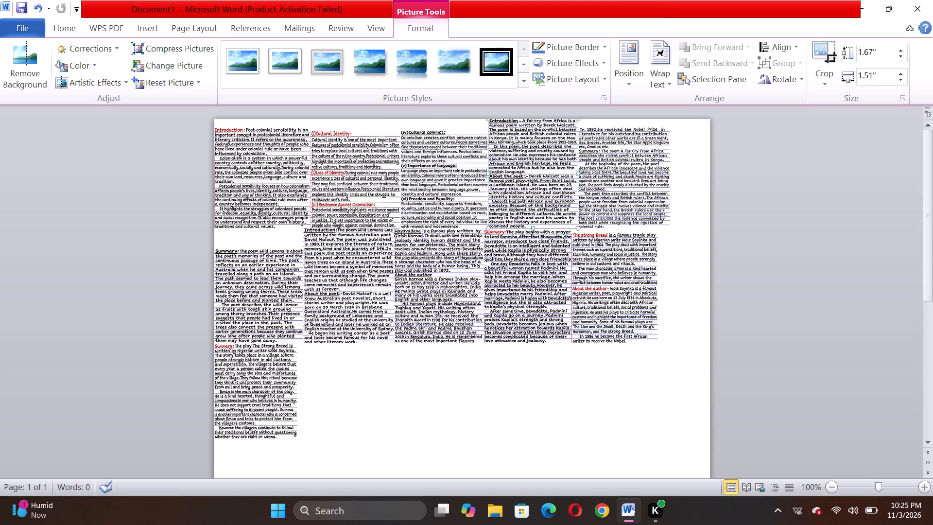
drag(576, 174, 582, 175)
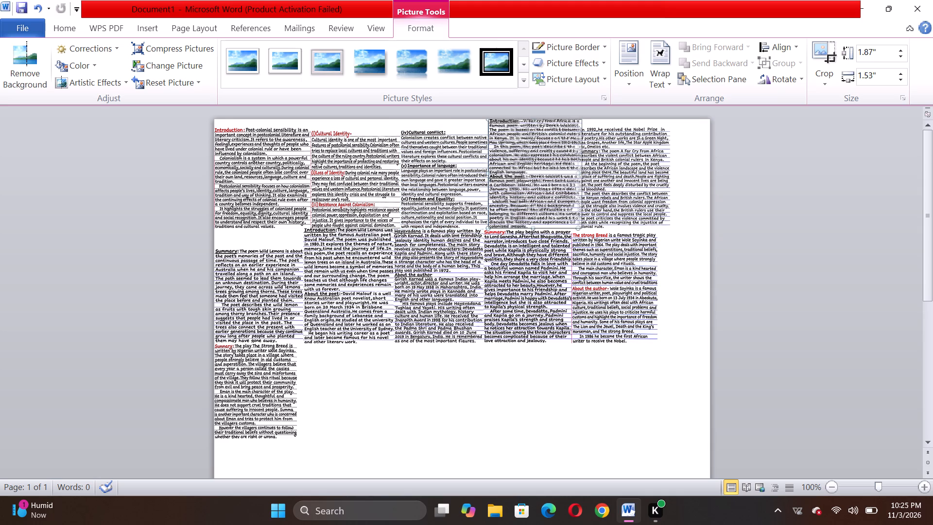
drag(582, 175, 585, 175)
click(471, 179)
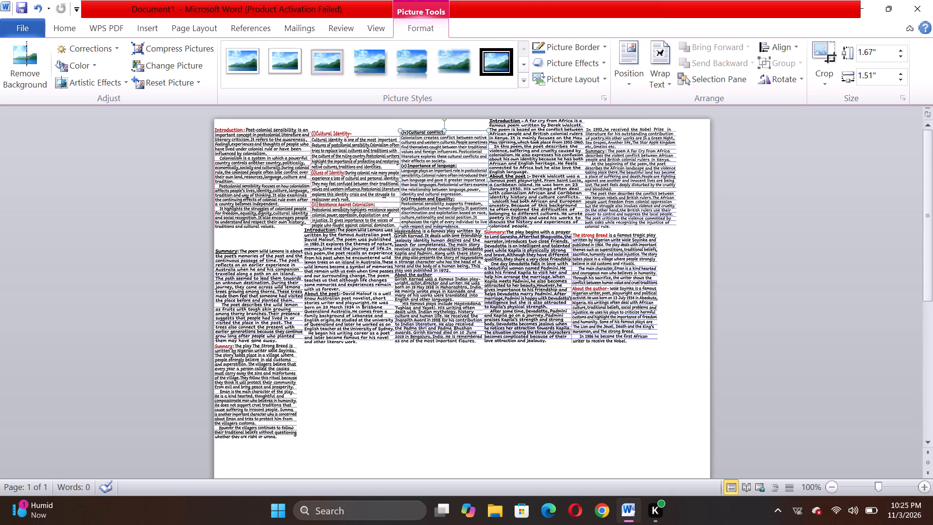
drag(487, 179, 495, 181)
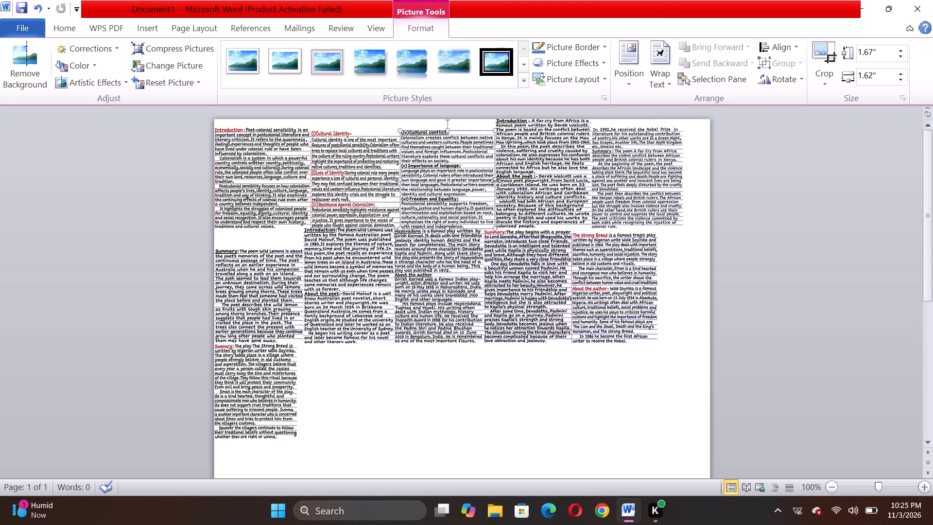
key(space)
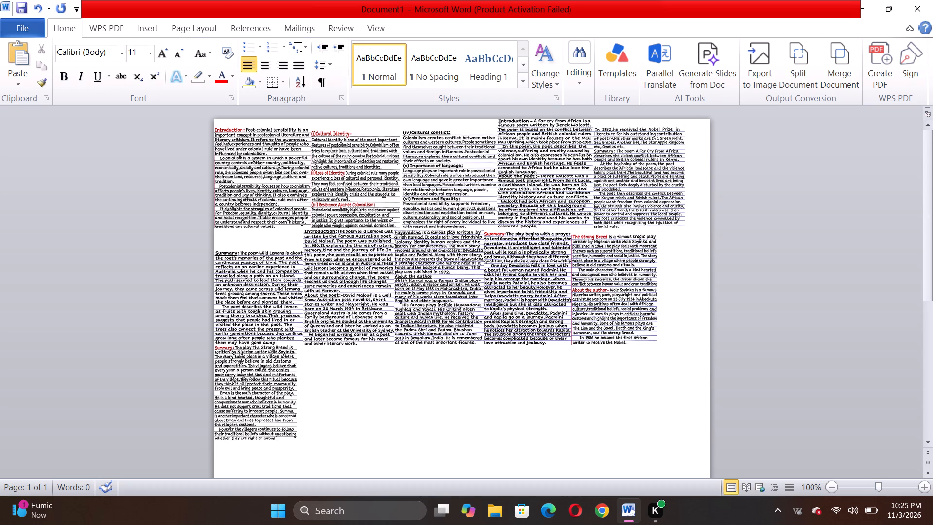
Widen the Cultural Identity picture in the first row to about 1.68".
click(337, 205)
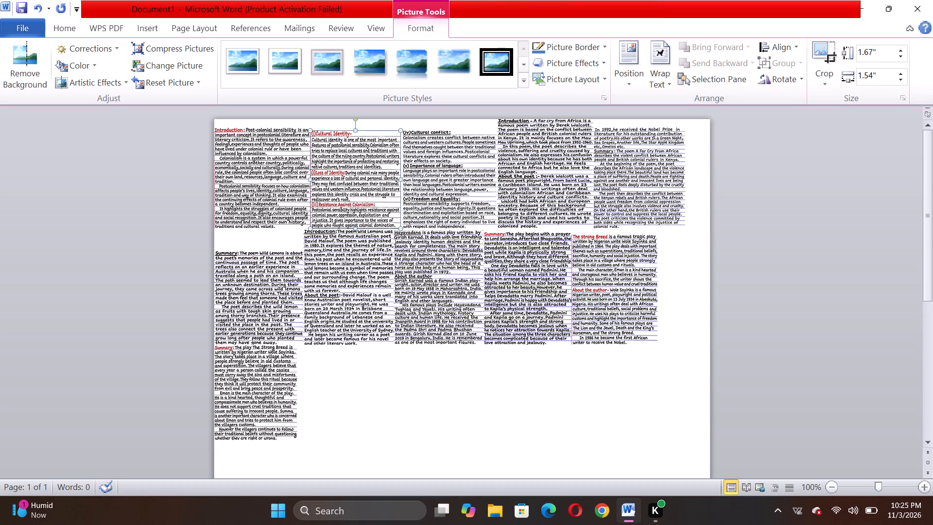
drag(400, 179, 413, 181)
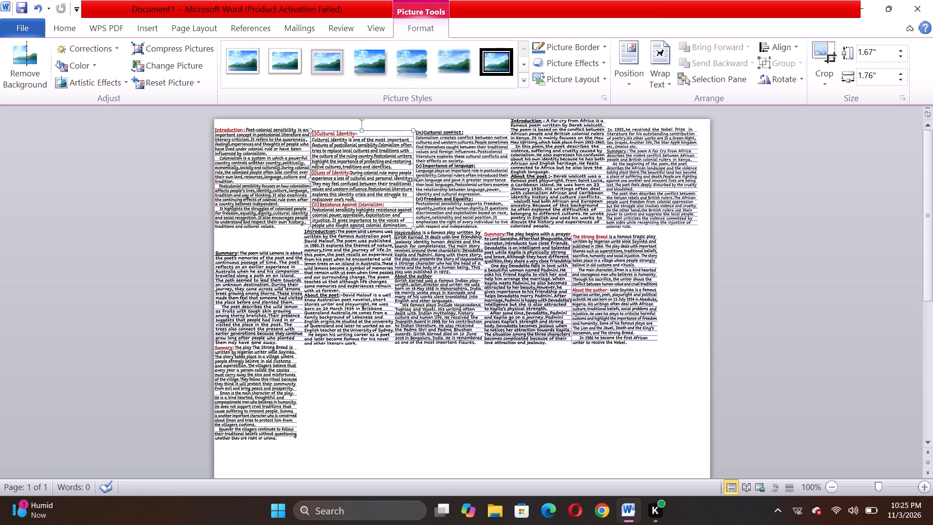
drag(414, 179, 408, 179)
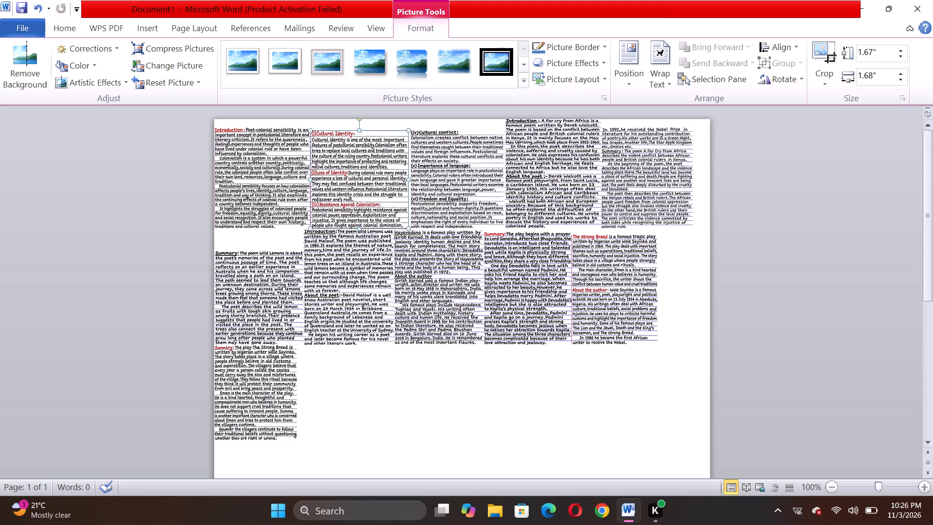
Widen the first row's Nobel Prize picture to about 1.64" and the A Far Cry from Africa introduction picture to about 1.81".
click(671, 211)
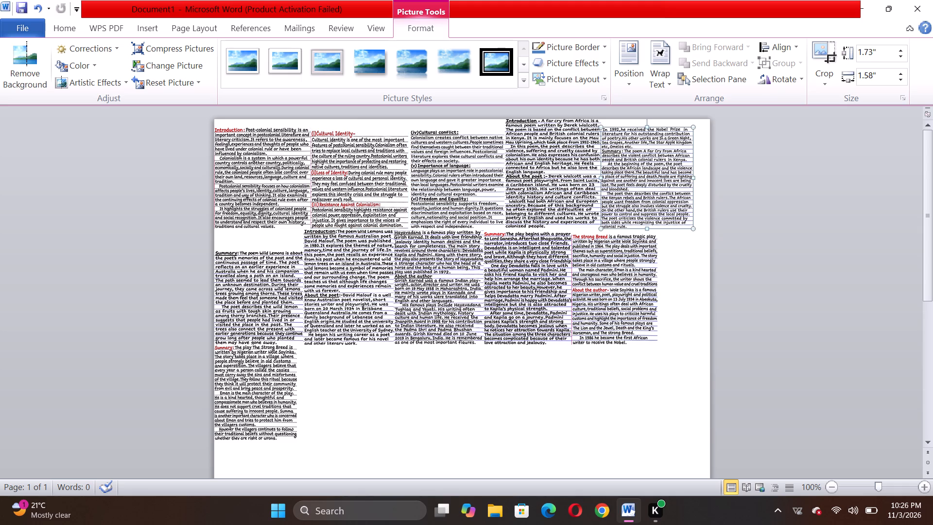
click(693, 177)
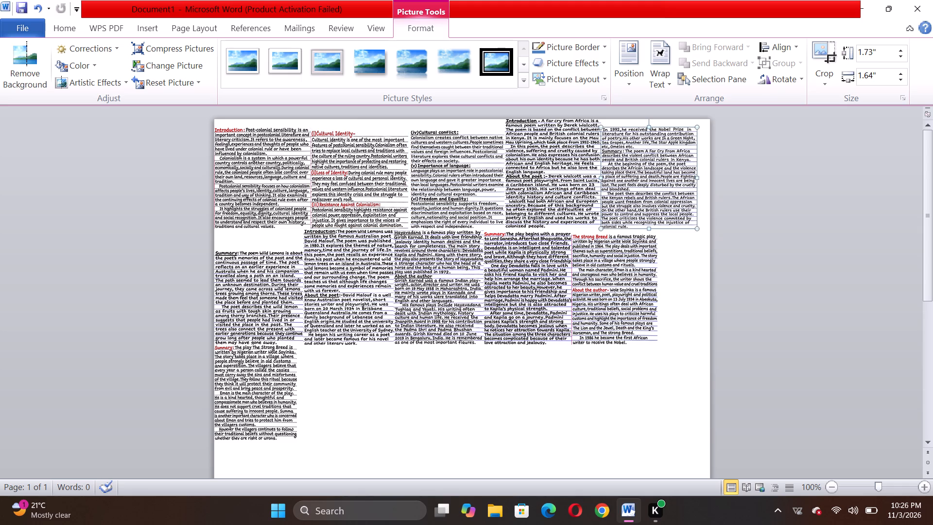
click(577, 167)
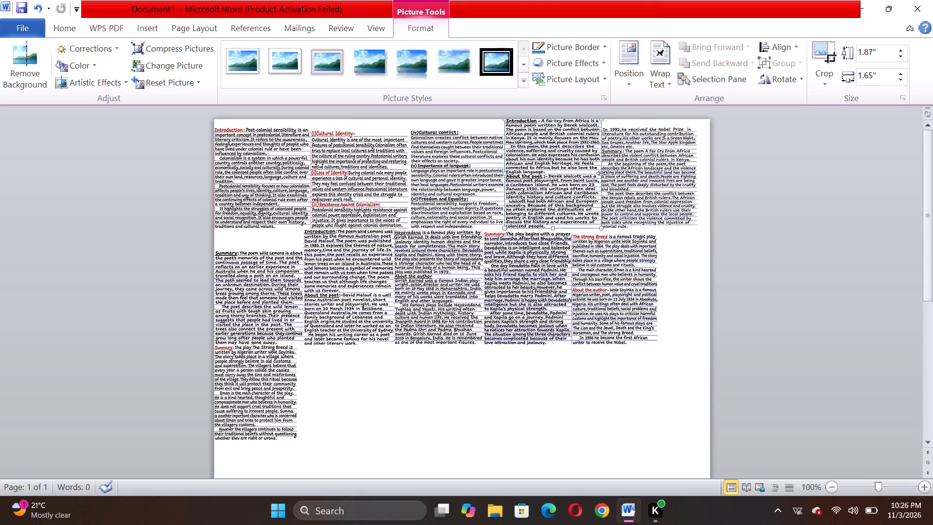
drag(602, 174, 610, 174)
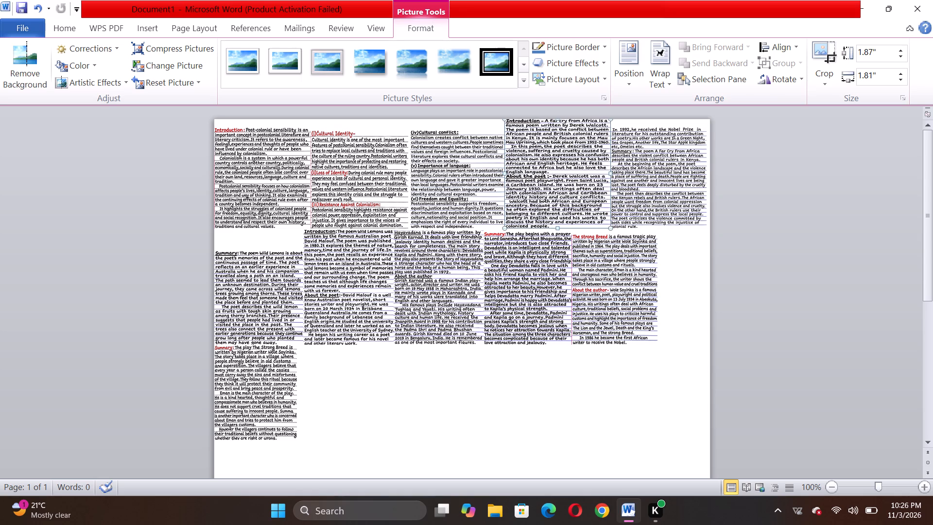
click(664, 197)
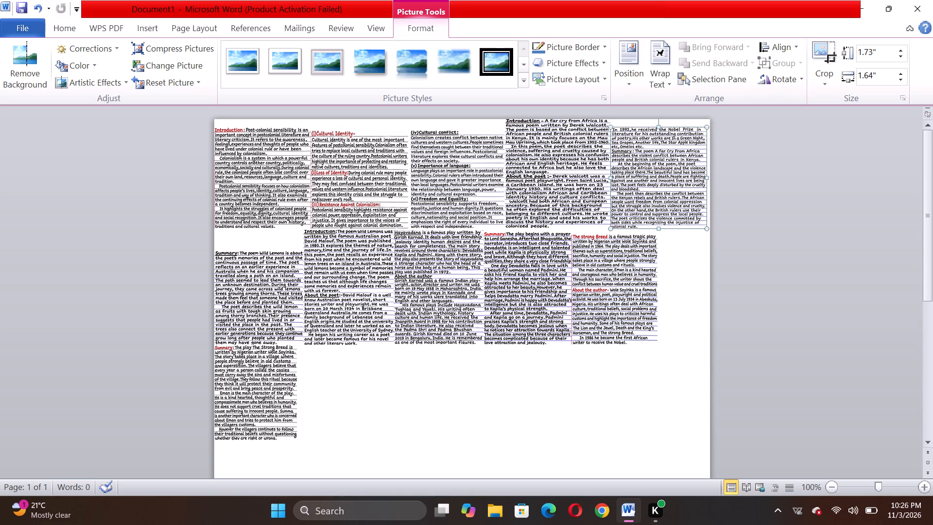
Slightly widen the Wild Lemons summary and introduction pictures in the second row.
click(253, 293)
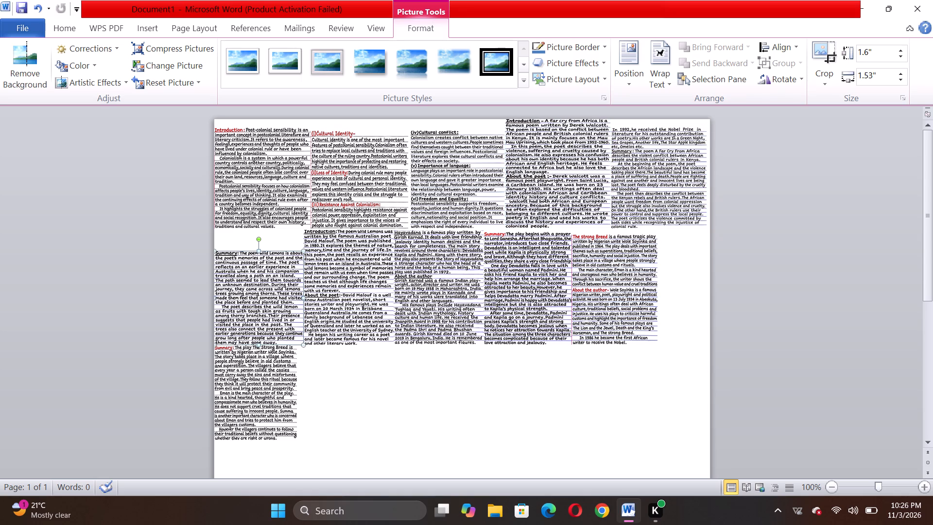
click(303, 299)
click(329, 299)
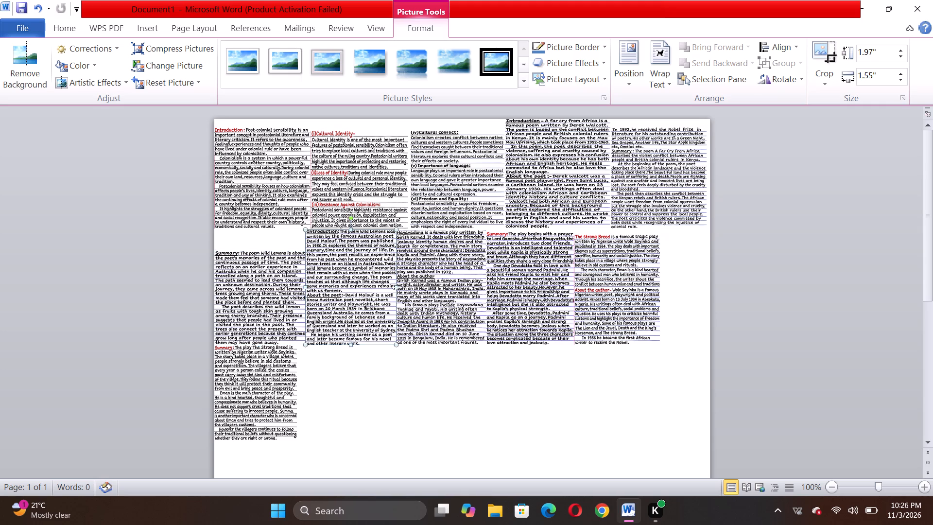
click(397, 287)
Widen the Hayavadana introduction picture to just over 1.63" and the adjacent play summary picture to about 1.61".
click(467, 293)
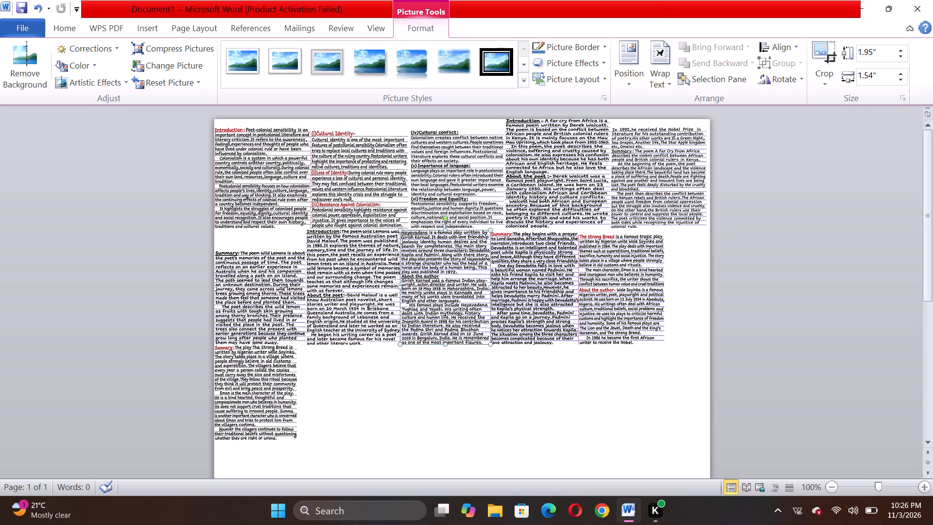
drag(490, 287, 495, 287)
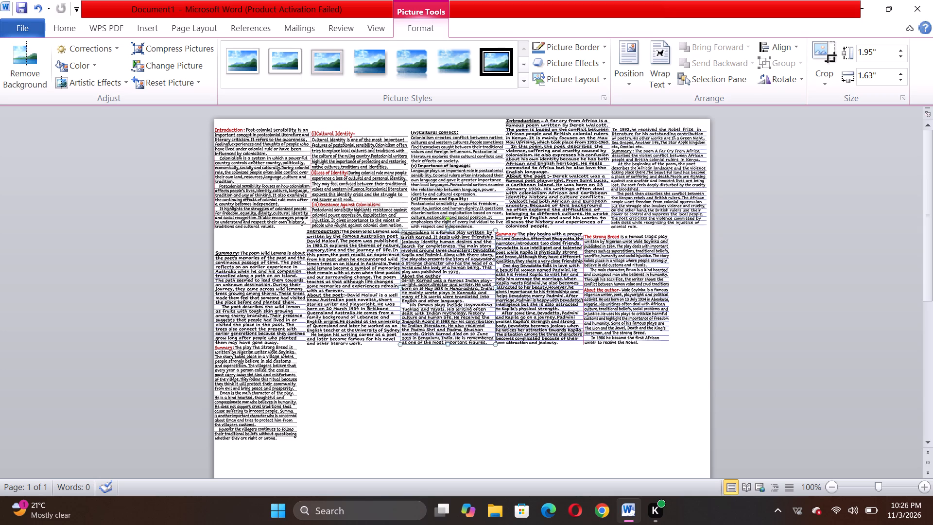
click(496, 287)
click(544, 294)
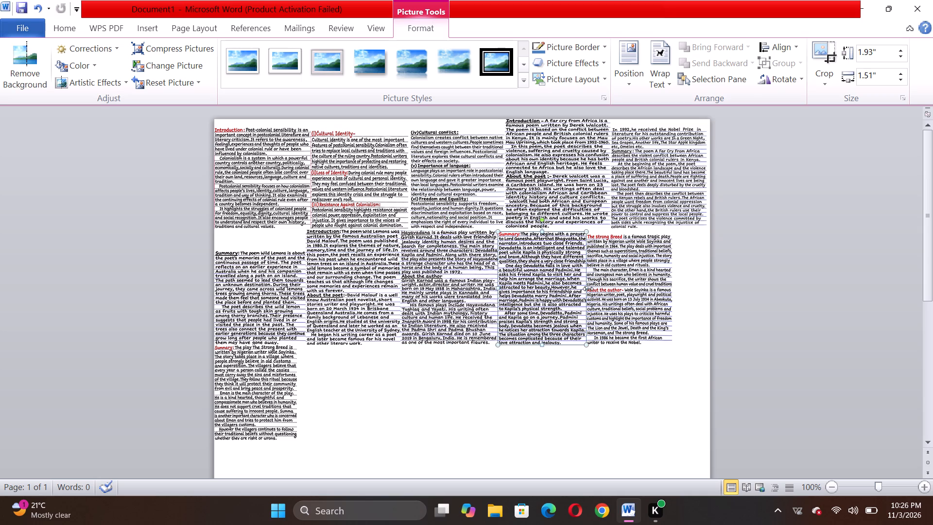
click(588, 289)
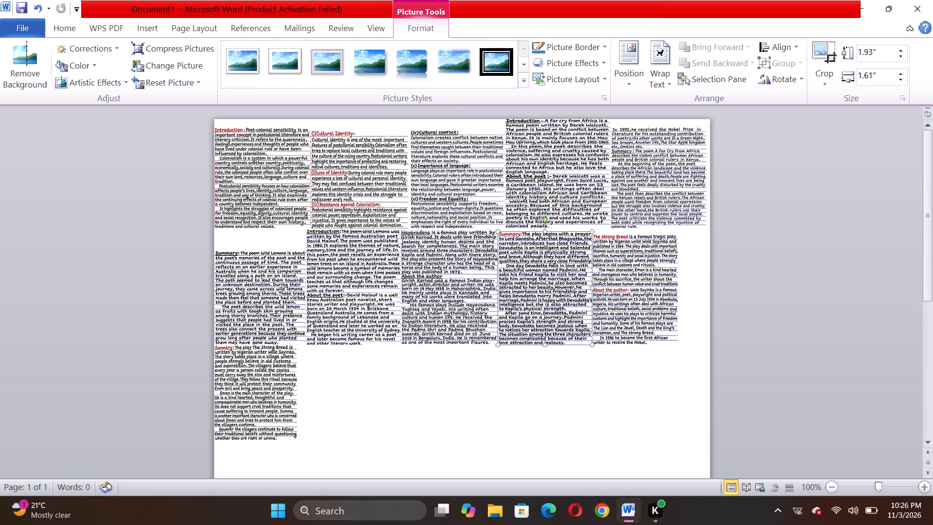
Widen The Strong Breed introduction picture to about 1.63" and its summary picture in the last row to match the column above.
click(685, 287)
click(660, 297)
drag(677, 288, 687, 287)
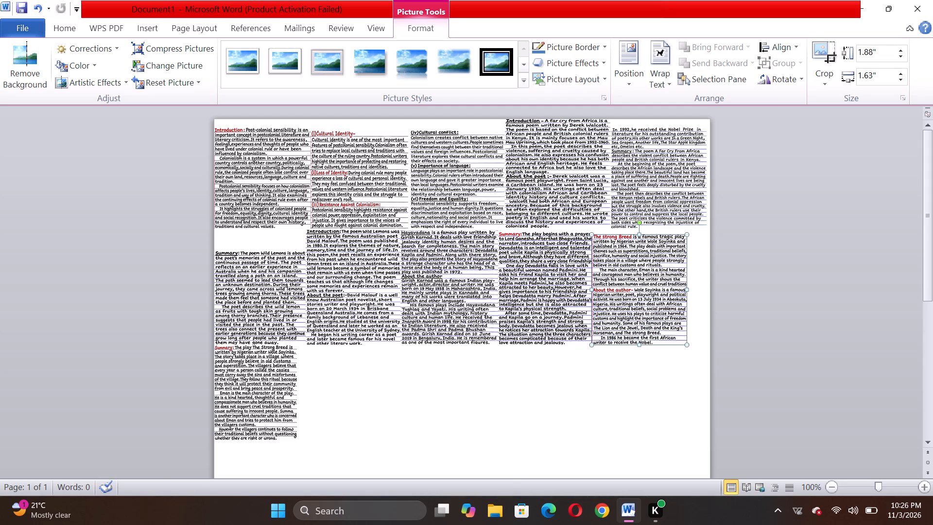
click(276, 391)
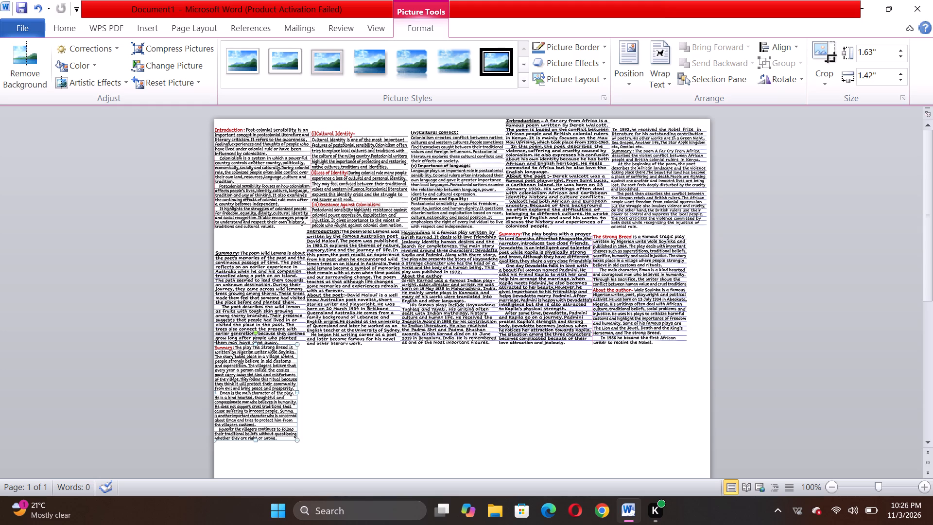
drag(297, 393, 304, 392)
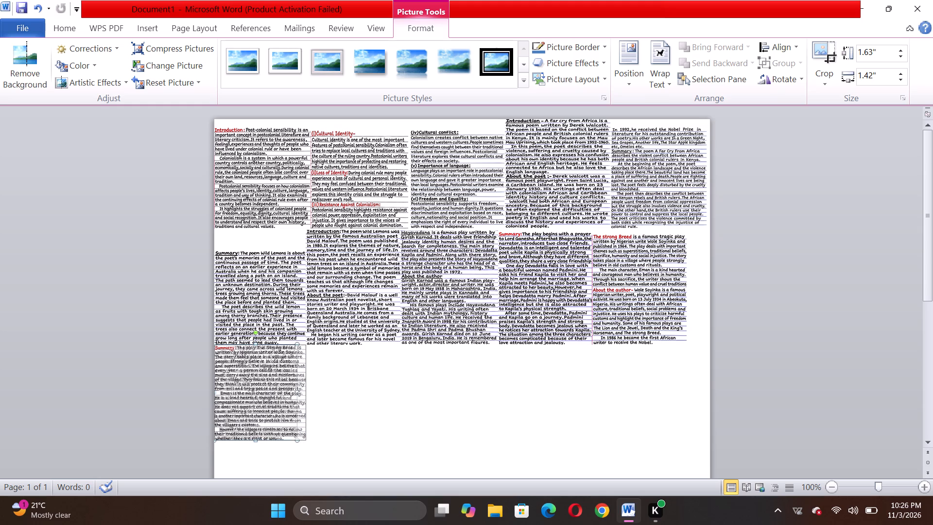
drag(304, 392, 305, 392)
click(379, 394)
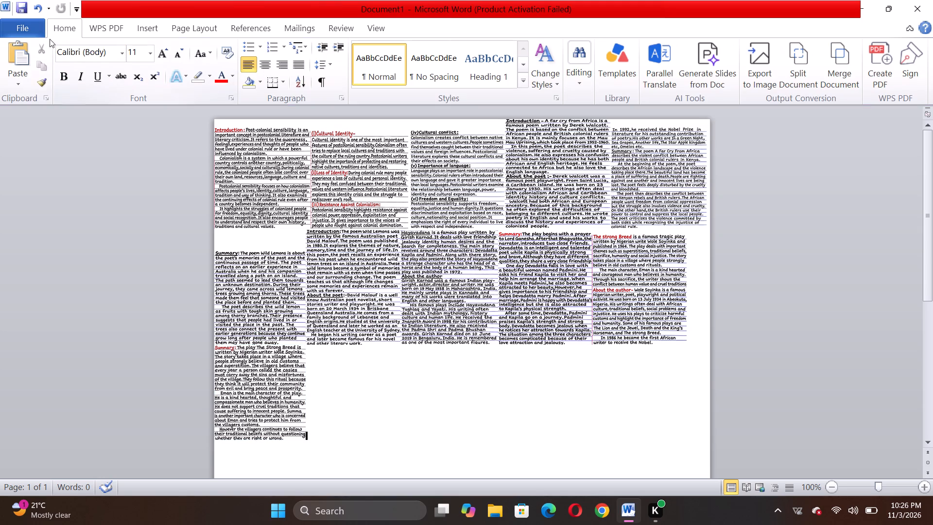
Save the document as a PDF named tygf in the OneDrive Documents folder, and close the opened PDF in WPS Office.
click(32, 27)
click(50, 71)
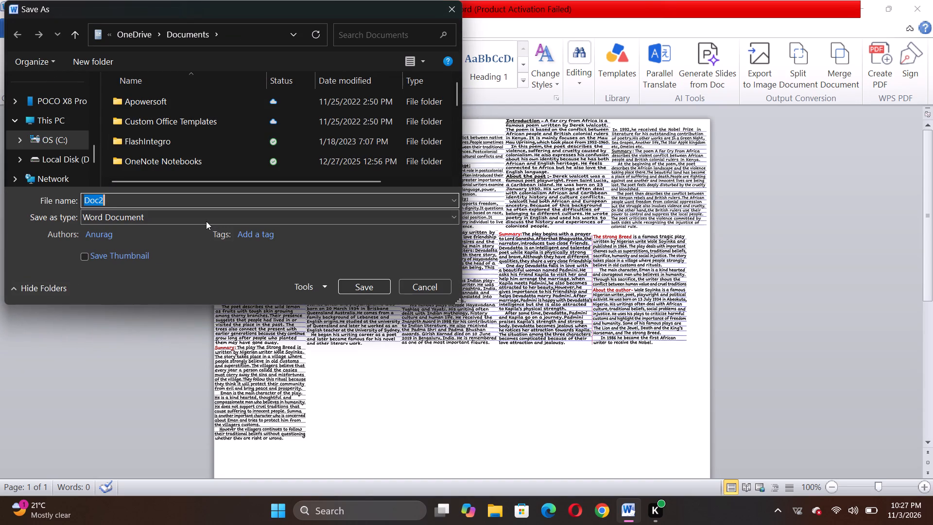
click(206, 221)
click(189, 295)
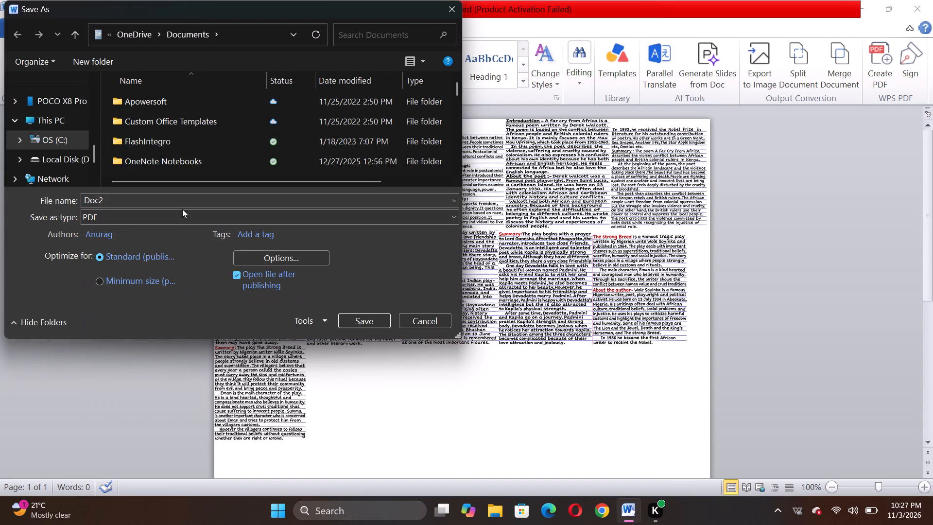
click(181, 203)
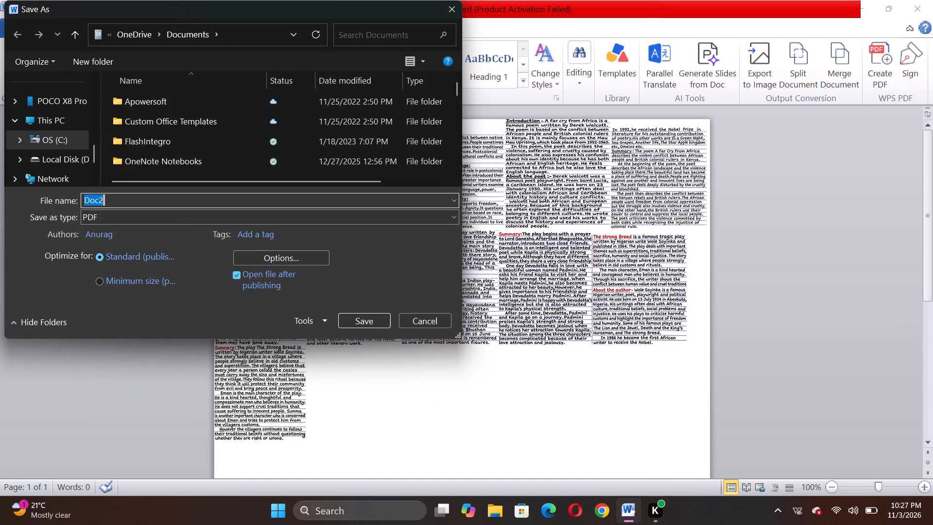
text(tygf)
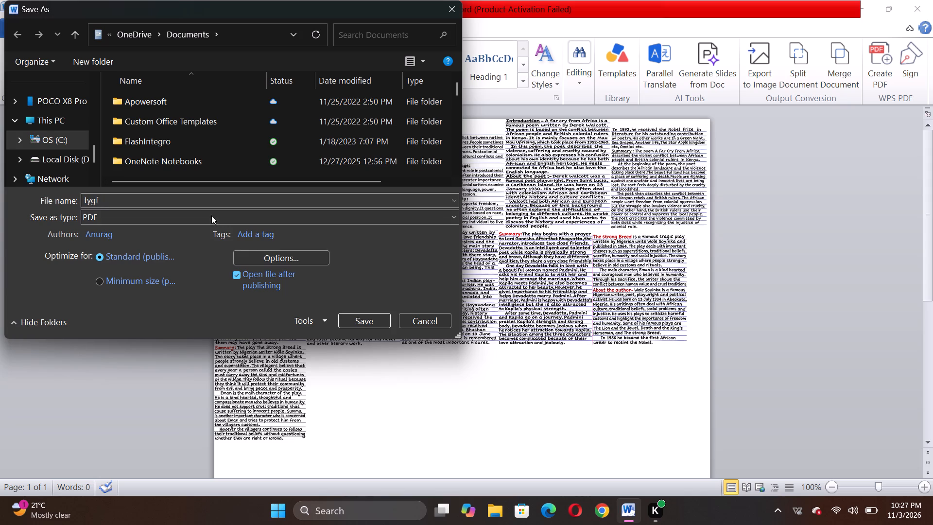
click(354, 315)
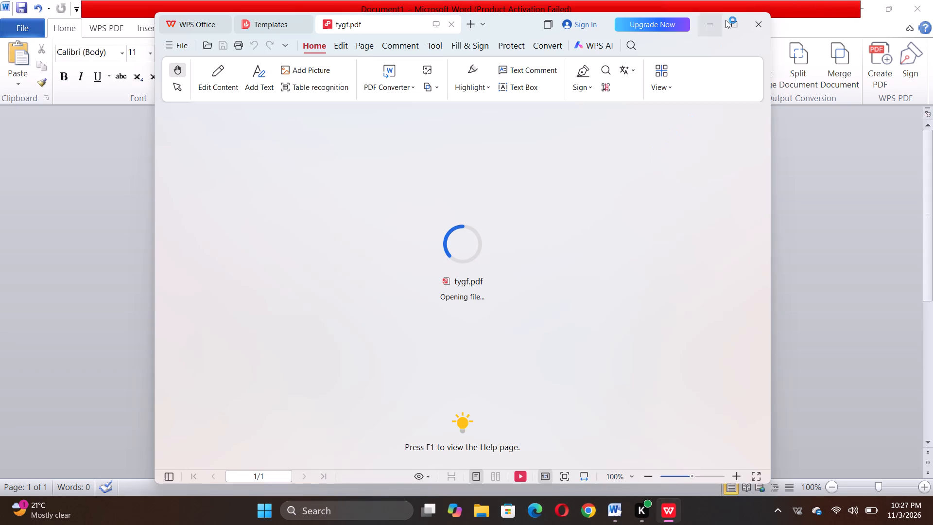
click(753, 22)
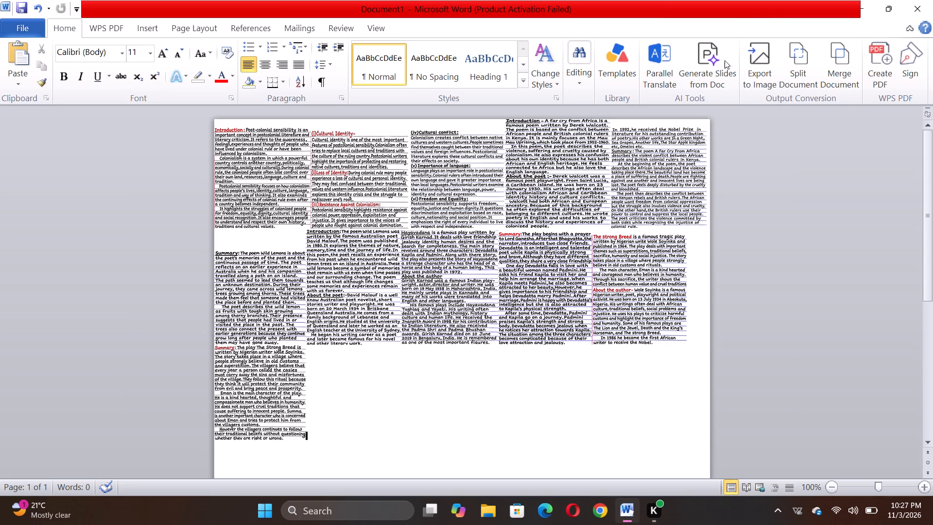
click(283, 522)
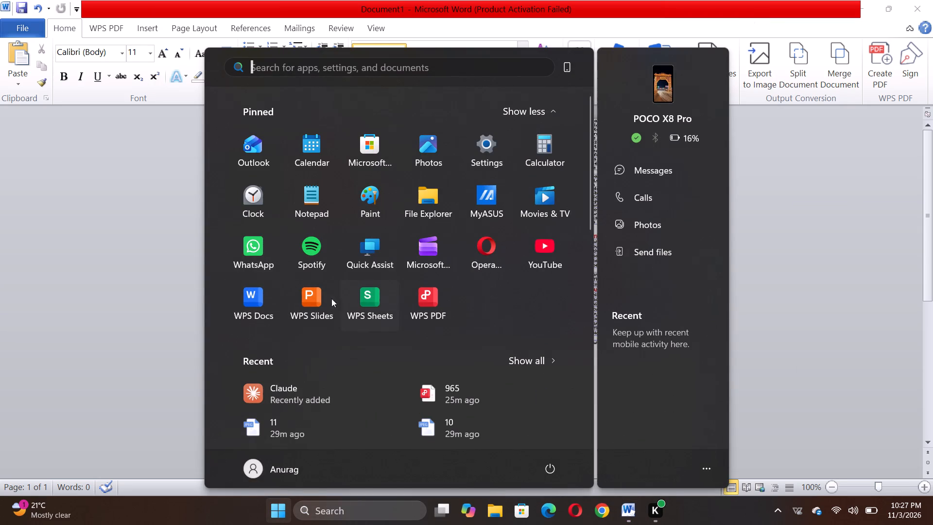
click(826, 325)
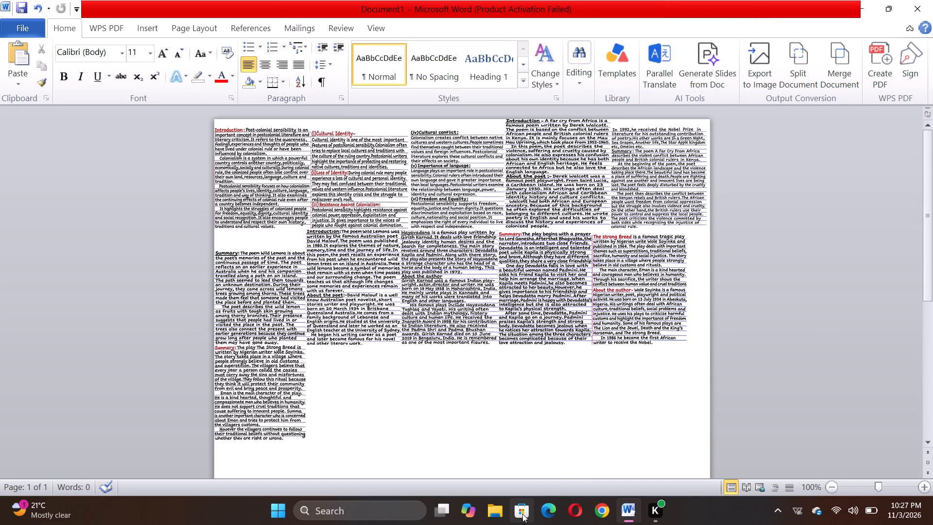
Look for the exported tygf PDF among File Explorer's recent files, checking its OneDrive upload and refreshing the list.
click(489, 514)
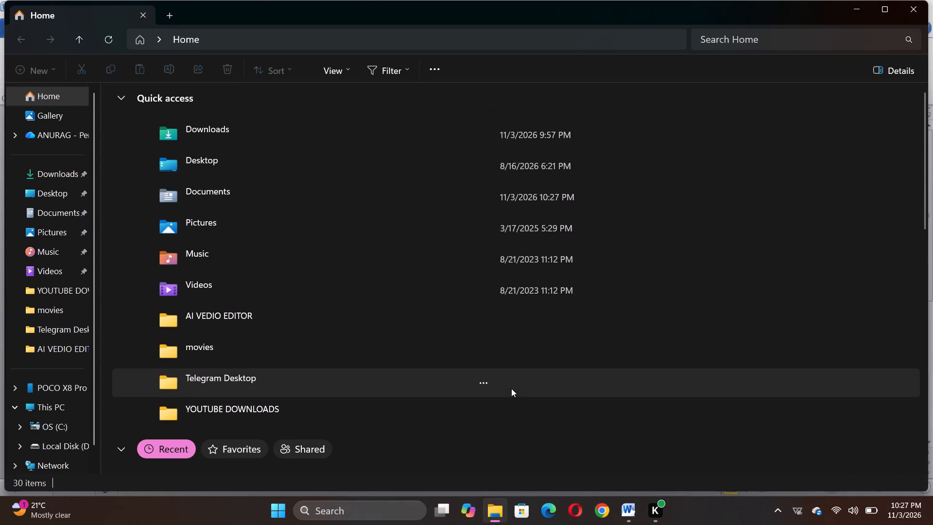
scroll(514, 388, down, 4)
scroll(472, 284, up, 5)
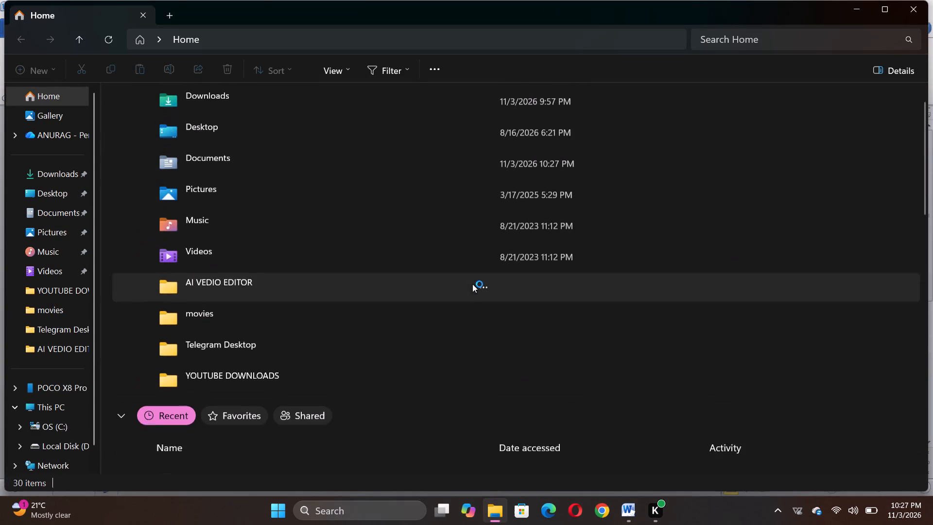
click(824, 517)
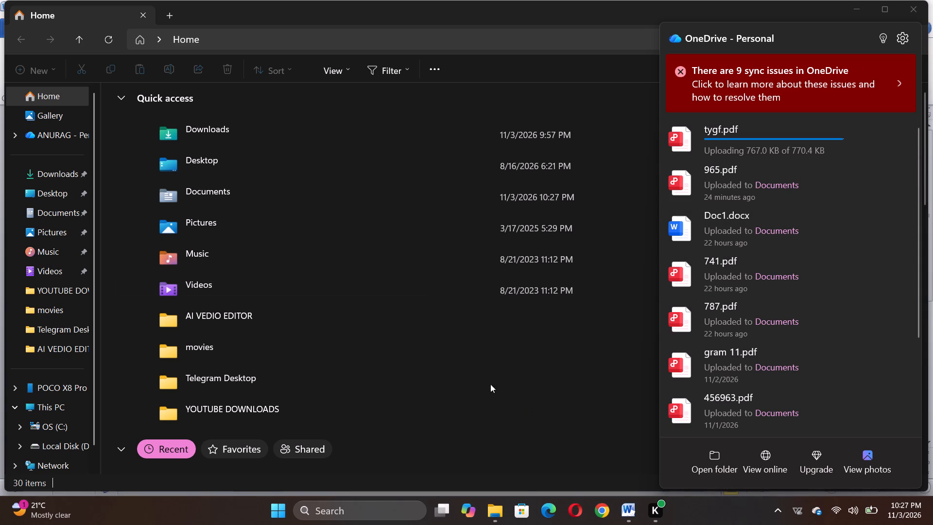
scroll(451, 408, down, 2)
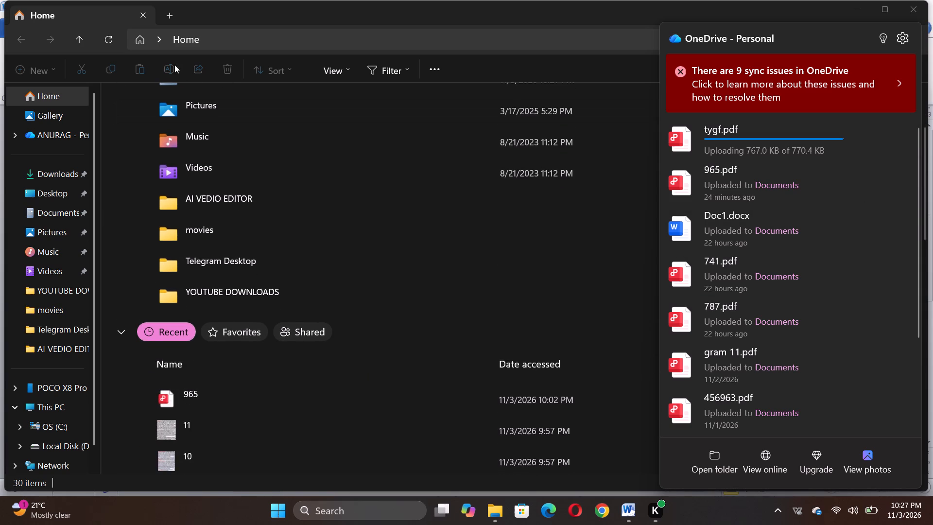
click(116, 39)
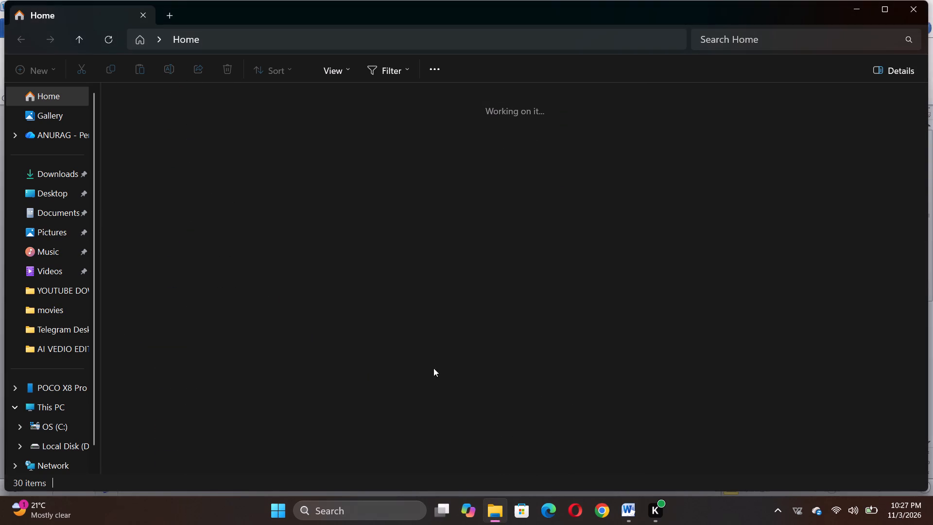
scroll(451, 354, down, 4)
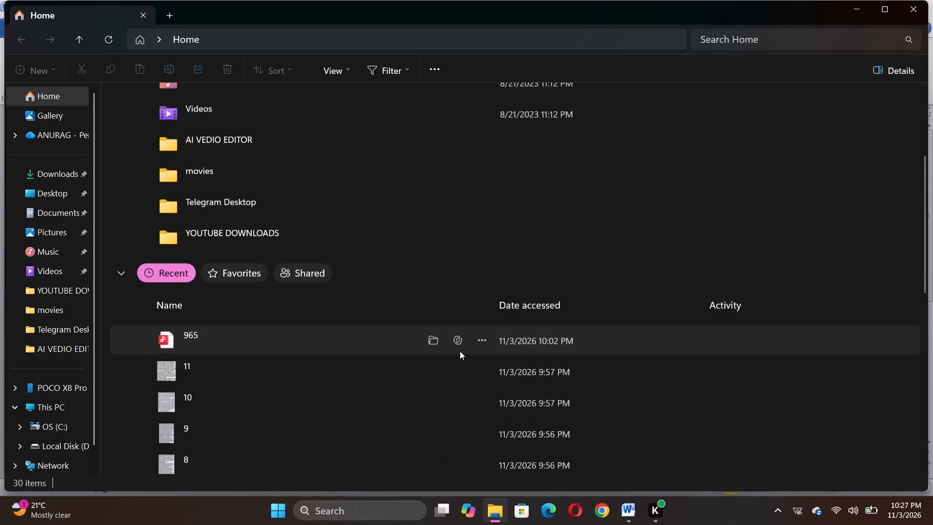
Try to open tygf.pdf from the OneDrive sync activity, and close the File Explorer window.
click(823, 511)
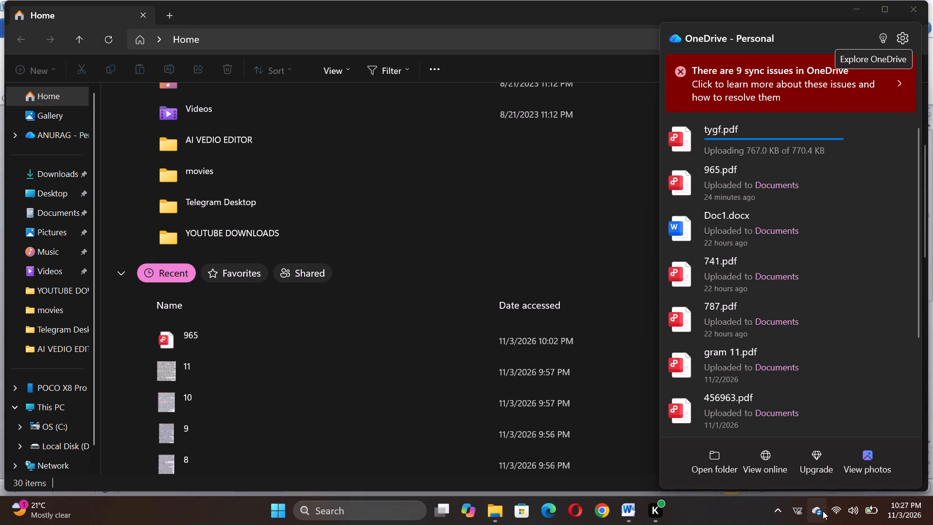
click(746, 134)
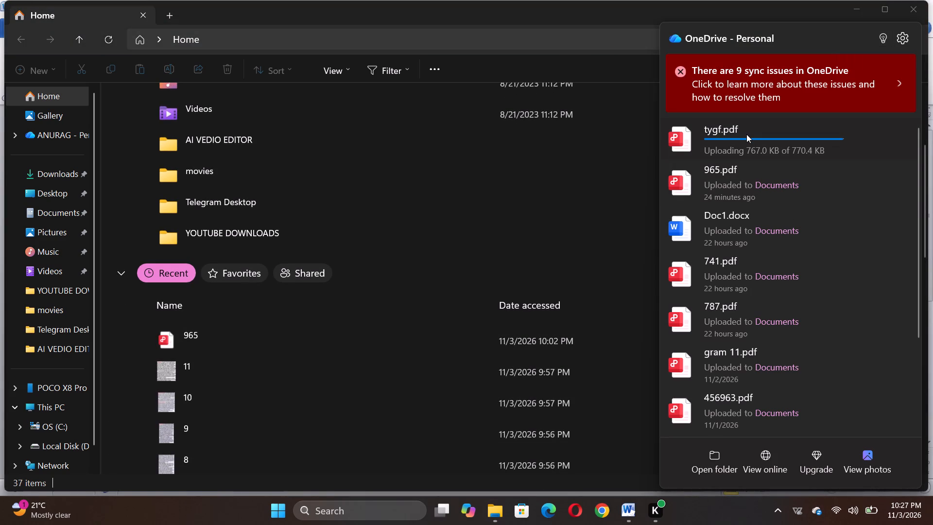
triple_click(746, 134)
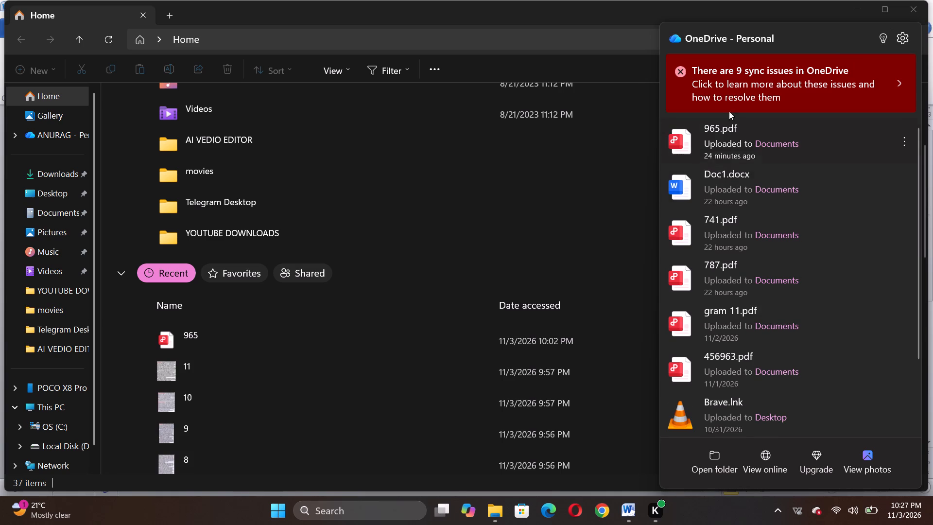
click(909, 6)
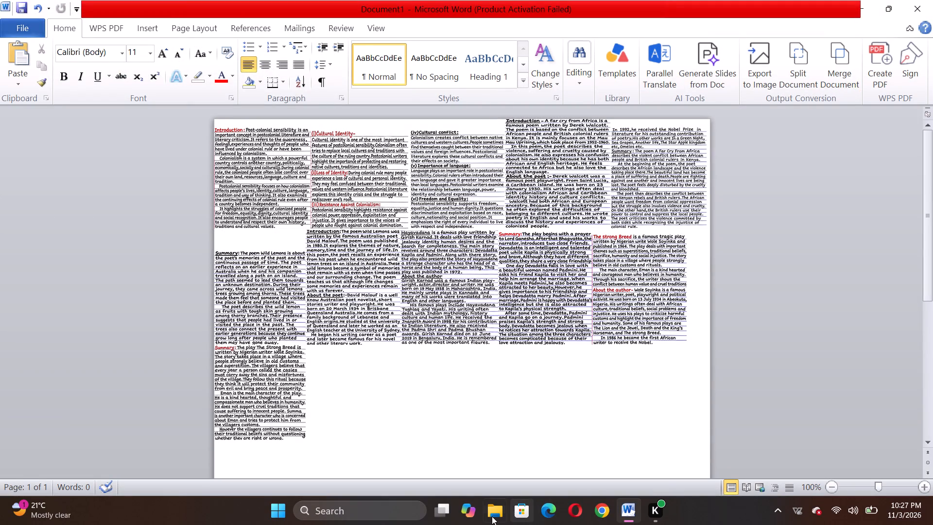
Reopen File Explorer, select the tygf PDF among the recent files and try to carry it over to the Start menu.
click(492, 516)
scroll(272, 361, down, 4)
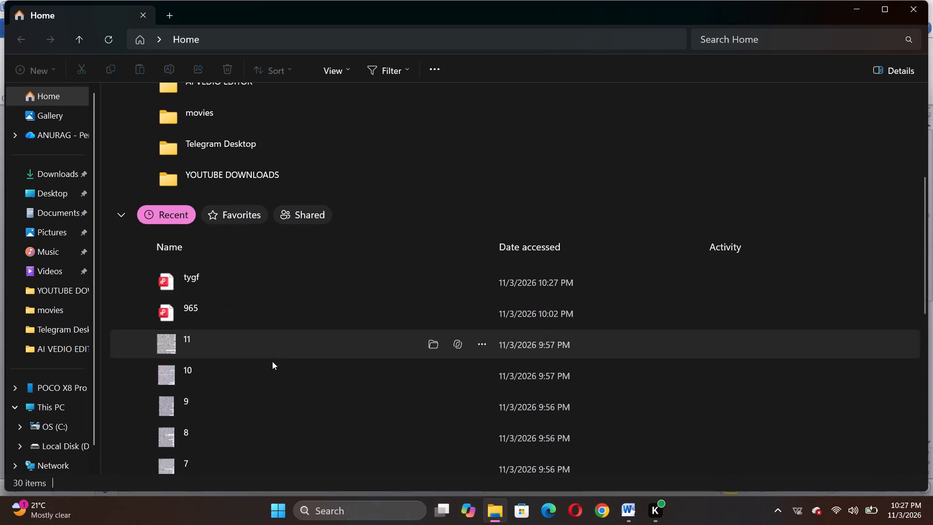
drag(280, 281, 279, 508)
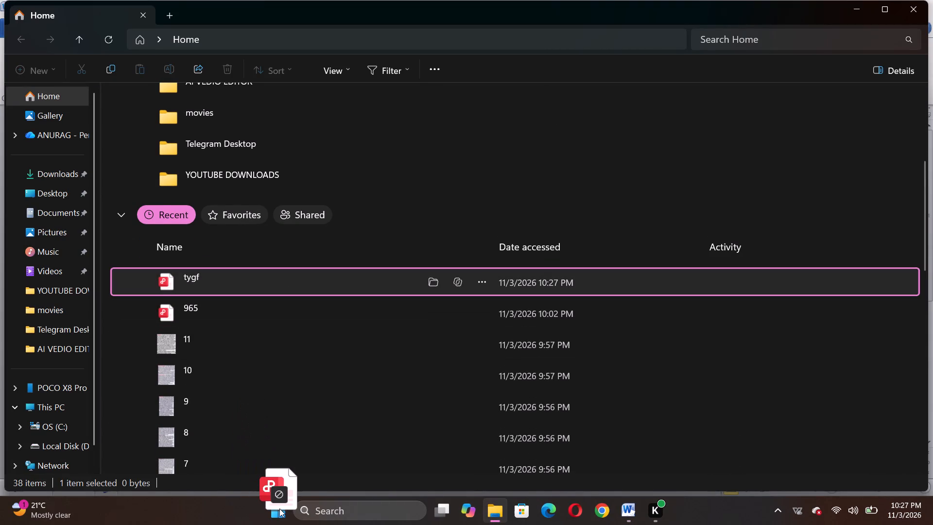
drag(279, 508, 334, 261)
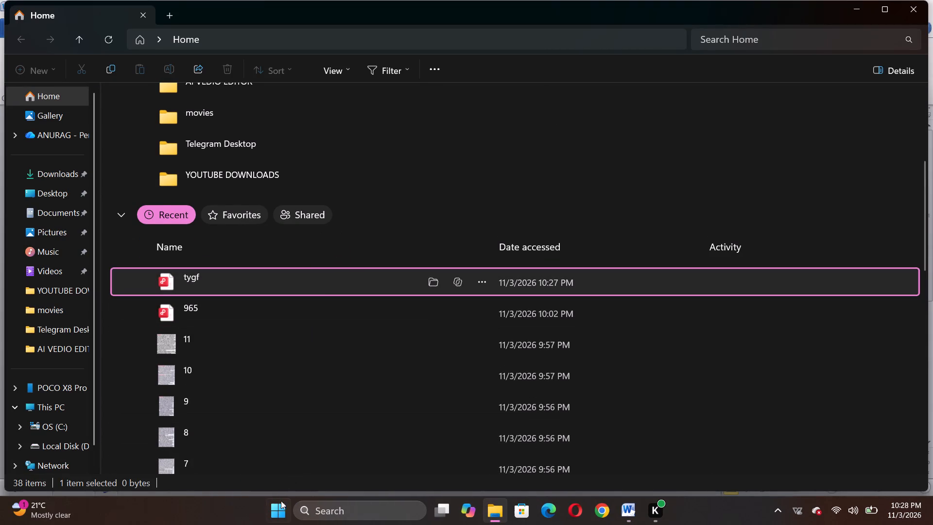
Bring up the pinned apps in the Start menu.
click(280, 504)
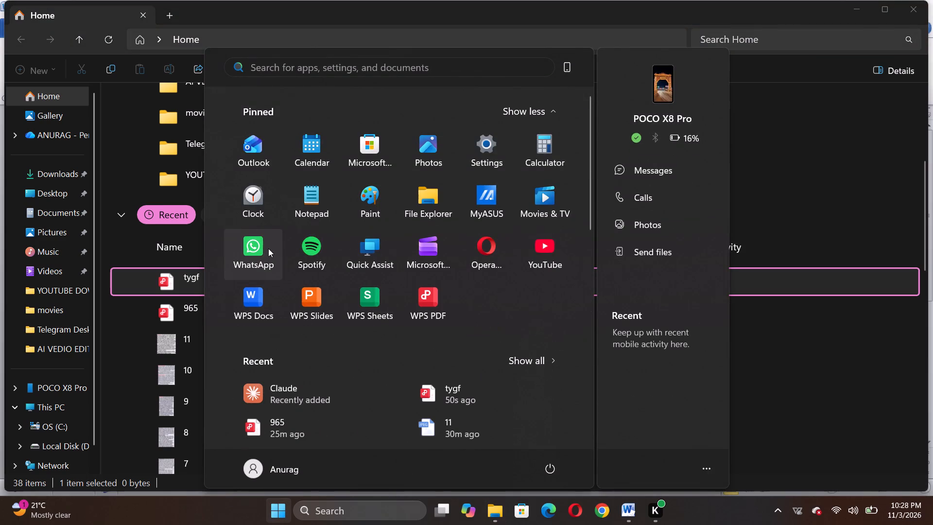
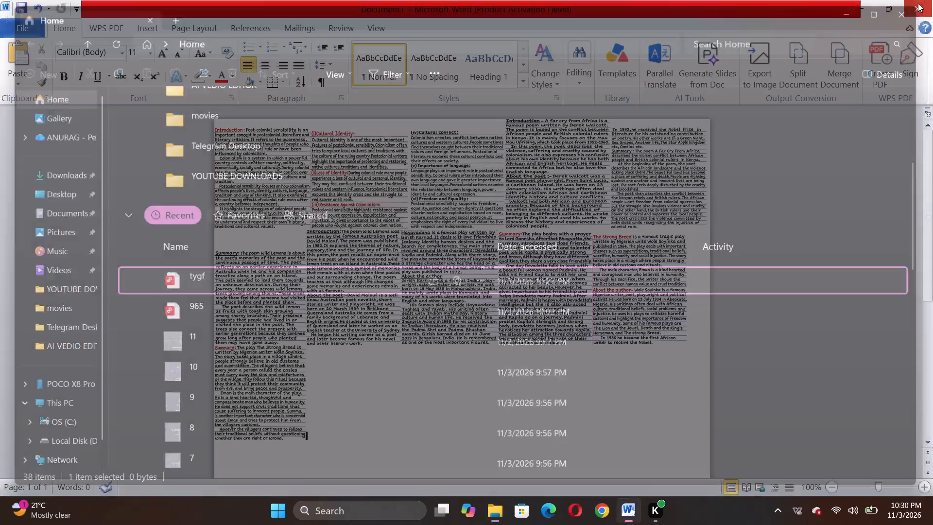
Quit Word without saving the changes to Document1.
click(925, 5)
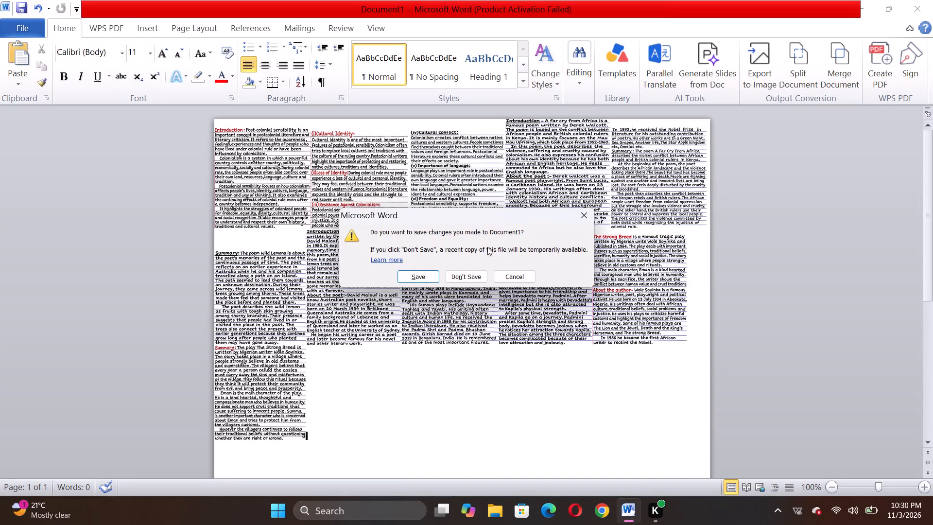
click(474, 281)
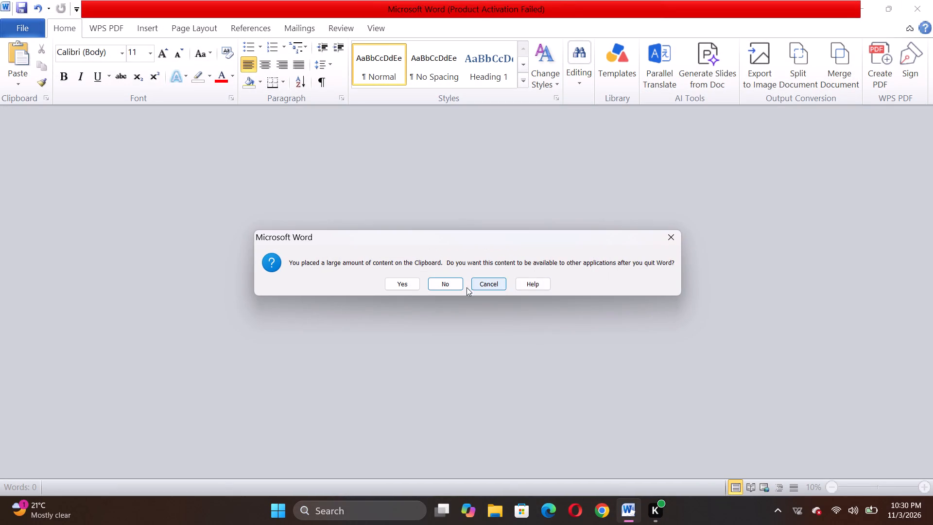
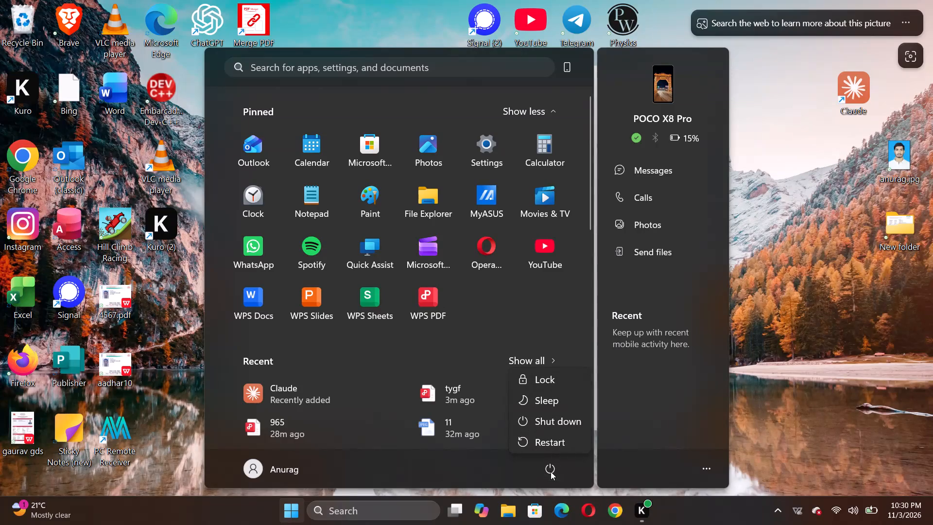
Shut down the computer.
click(564, 427)
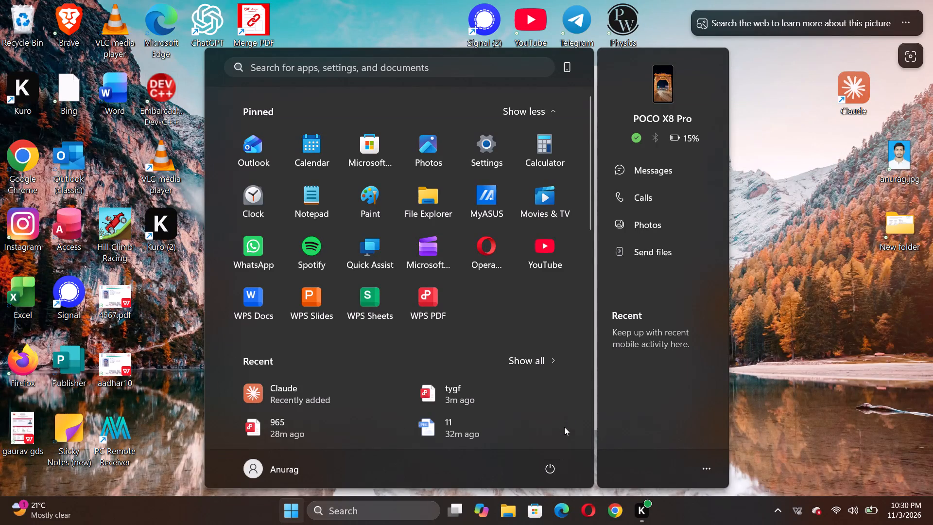